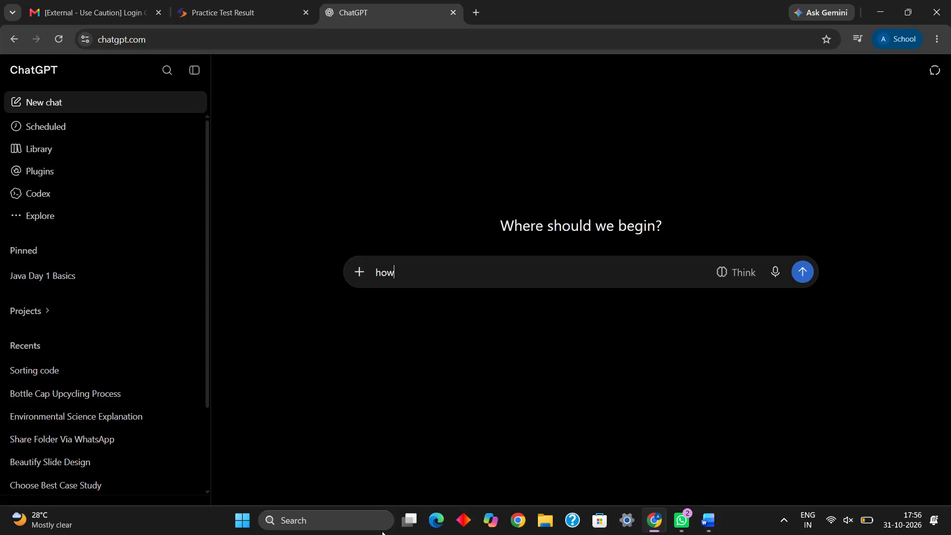
Switch to the Word report document and clear the placeholder title "REPORT TITLE 2018" from the cover page.
left_click(715, 517)
scroll(493, 388, "up", 1)
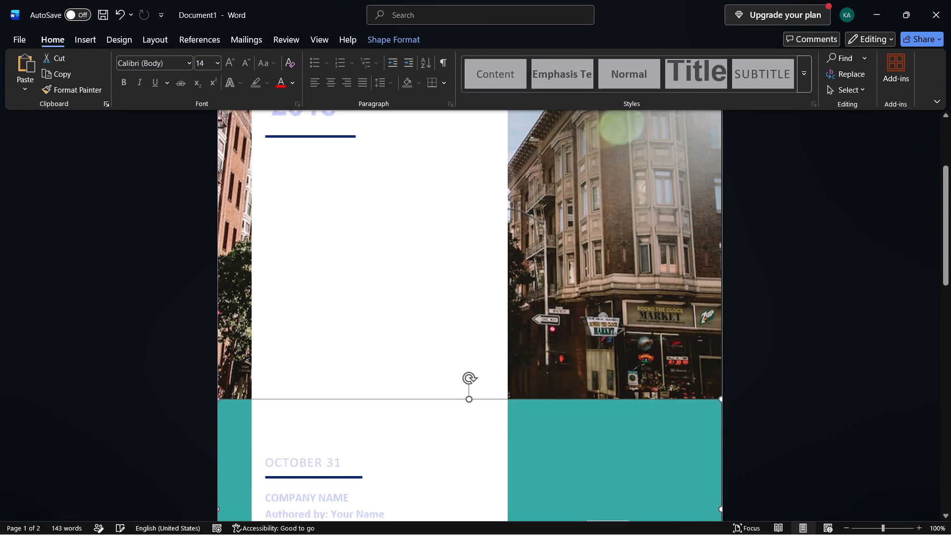
scroll(504, 383, "up", 1)
scroll(500, 324, "up", 3)
scroll(490, 300, "down", 4)
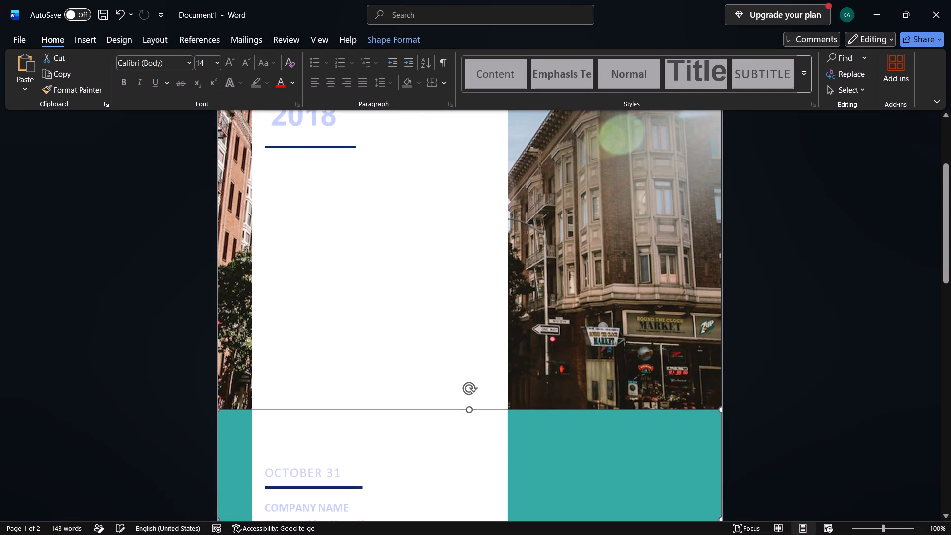
scroll(487, 311, "up", 4)
left_click(327, 233)
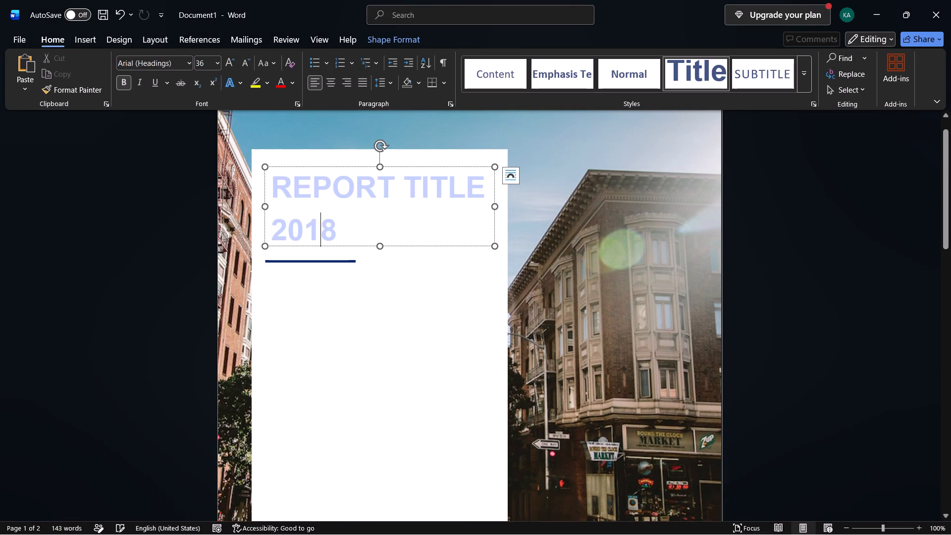
left_click(341, 232)
key("Delete")
key("BackSpace")
key("BackSpace")
key("BackSpace")
key("BackSpace")
key("BackSpace")
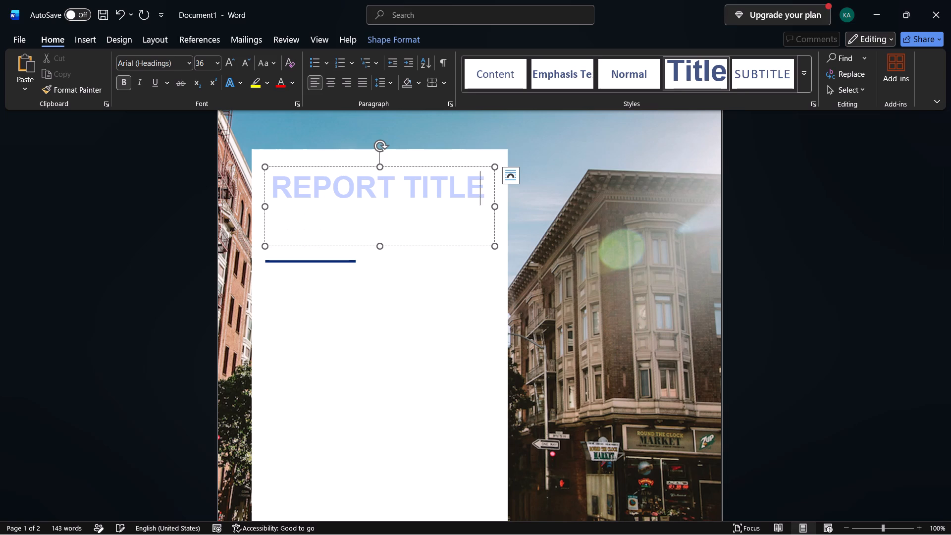
key("BackSpace")
key("BackSpace")
key("BackSpace")
key("BackSpace")
key("BackSpace")
key("BackSpace")
key("BackSpace")
key("BackSpace")
key("BackSpace")
key("BackSpace")
key("BackSpace")
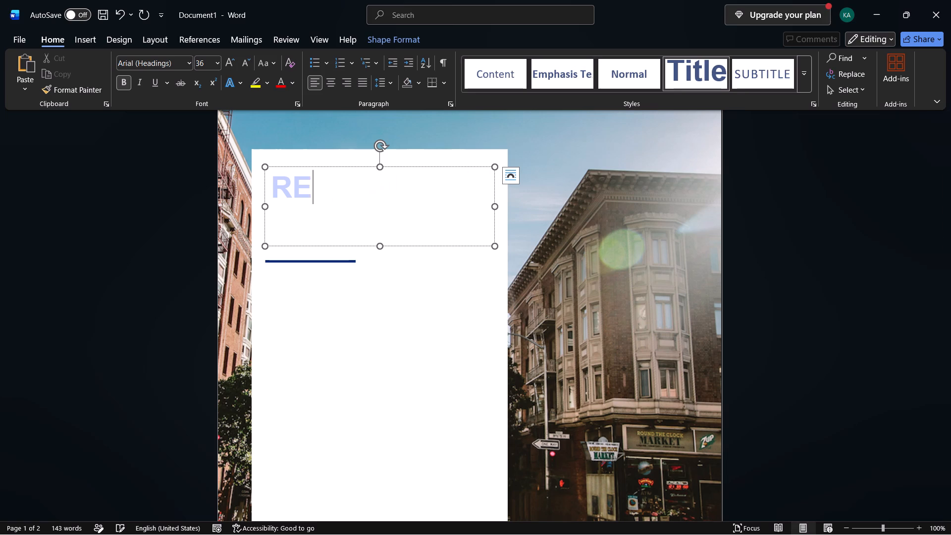
key("BackSpace")
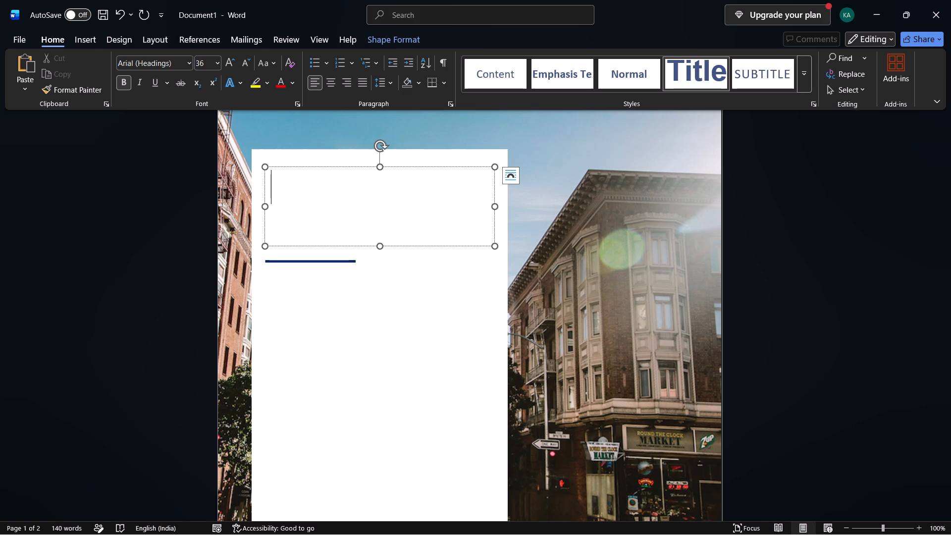
Enter "VASTU MINI PROJECT" as the cover title, with a line break before "PROJECT".
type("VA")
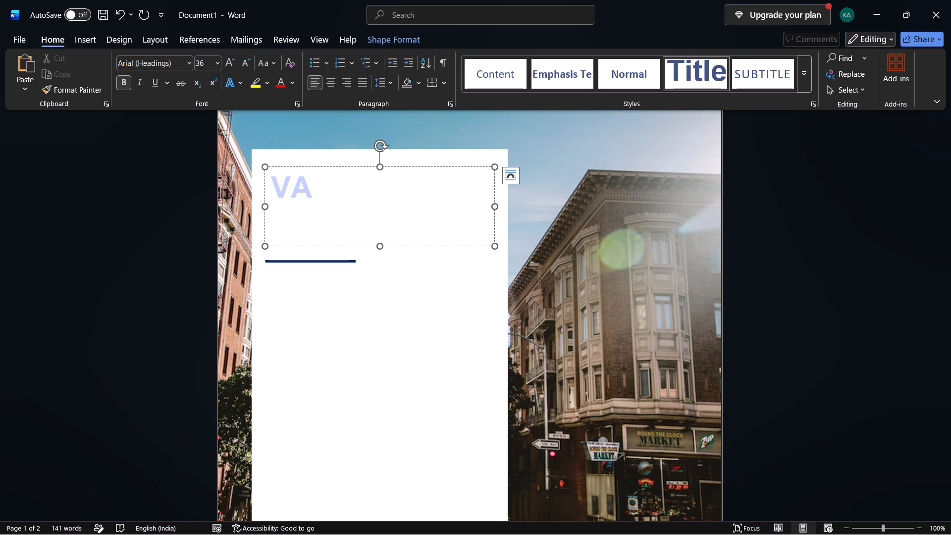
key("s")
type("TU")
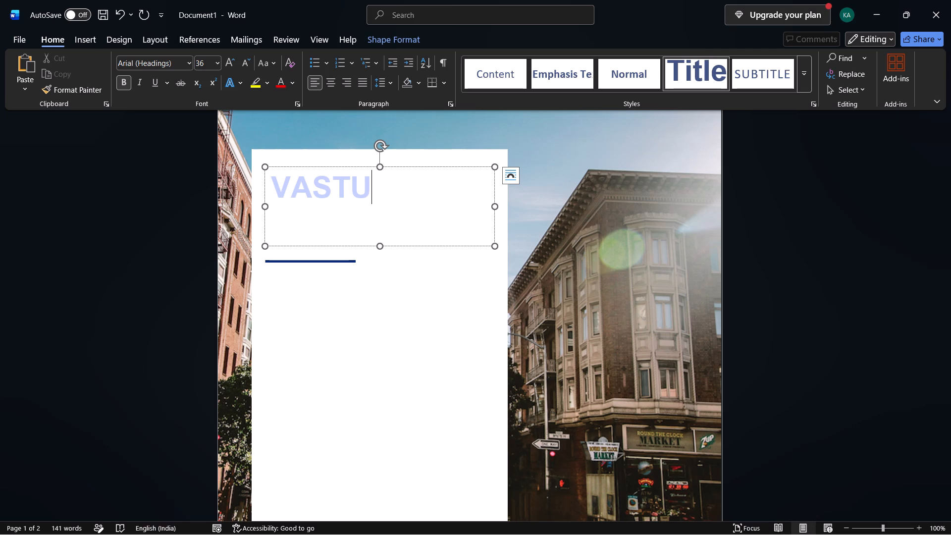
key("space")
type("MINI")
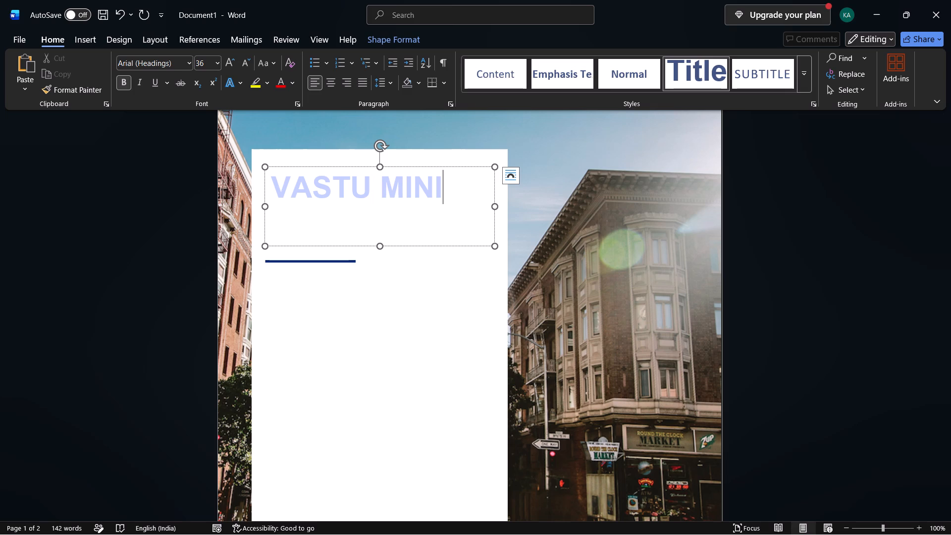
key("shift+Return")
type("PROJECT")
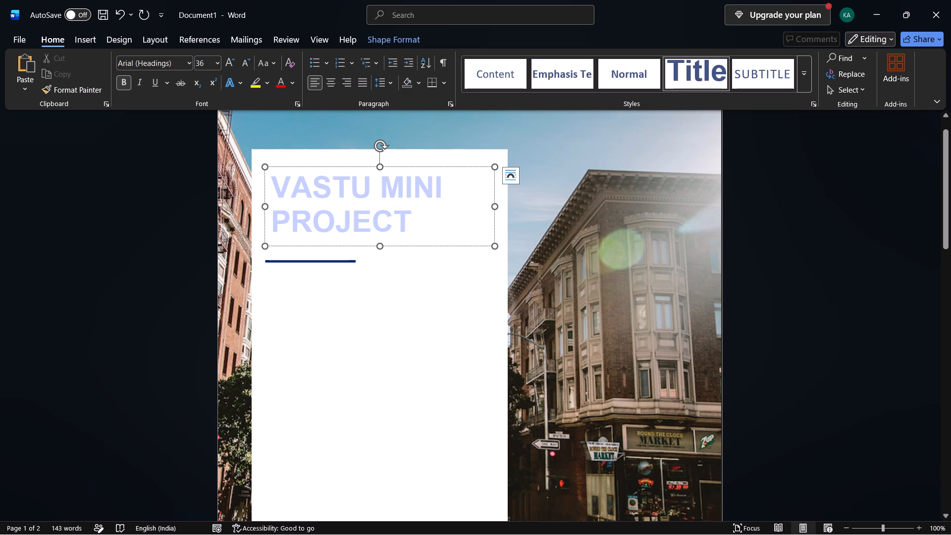
left_click(352, 408)
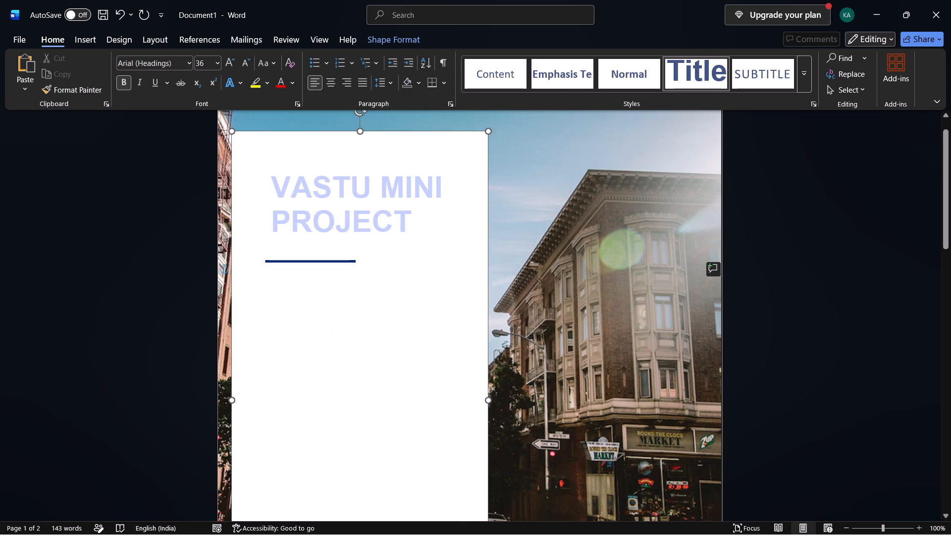
key("ctrl+z")
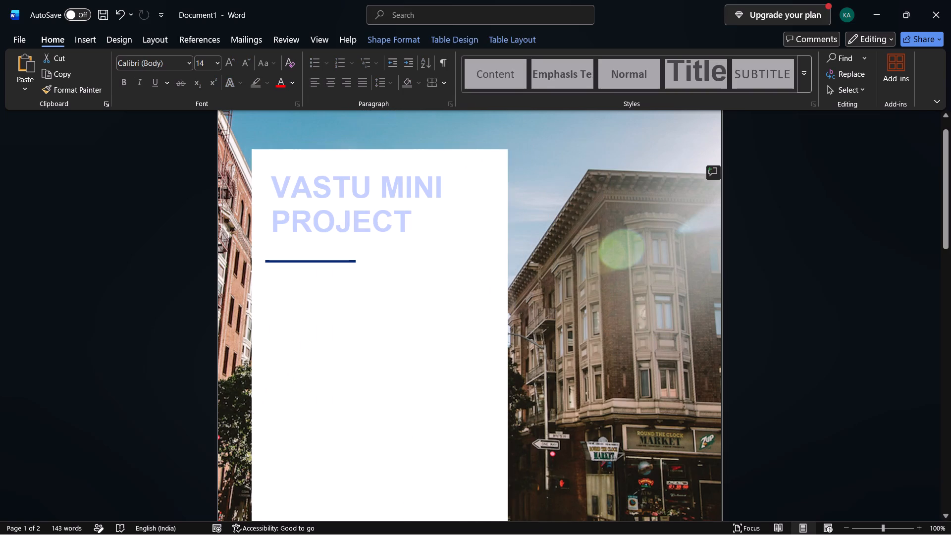
Delete the "OCTOBER 31" date above the lower divider line on the cover page.
scroll(523, 394, "down", 3)
scroll(422, 393, "up", 4)
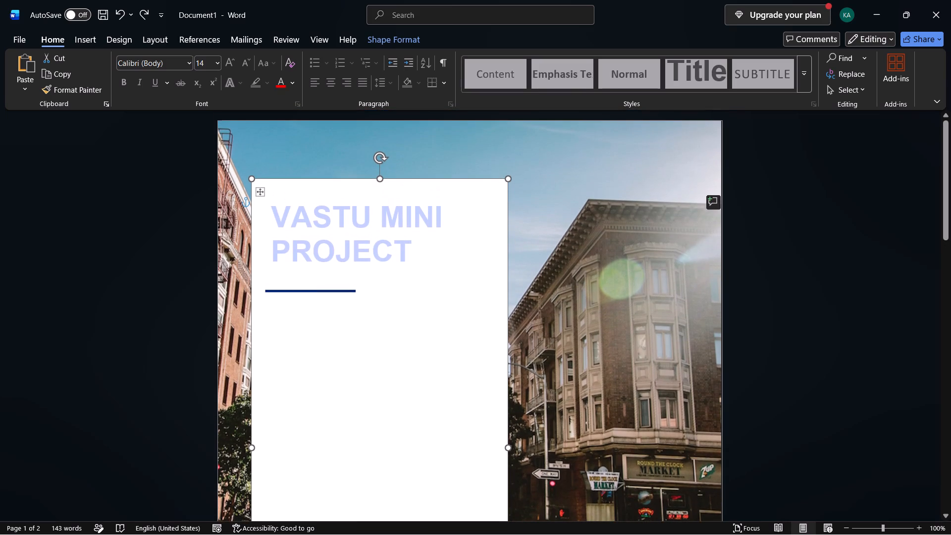
scroll(413, 344, "down", 7)
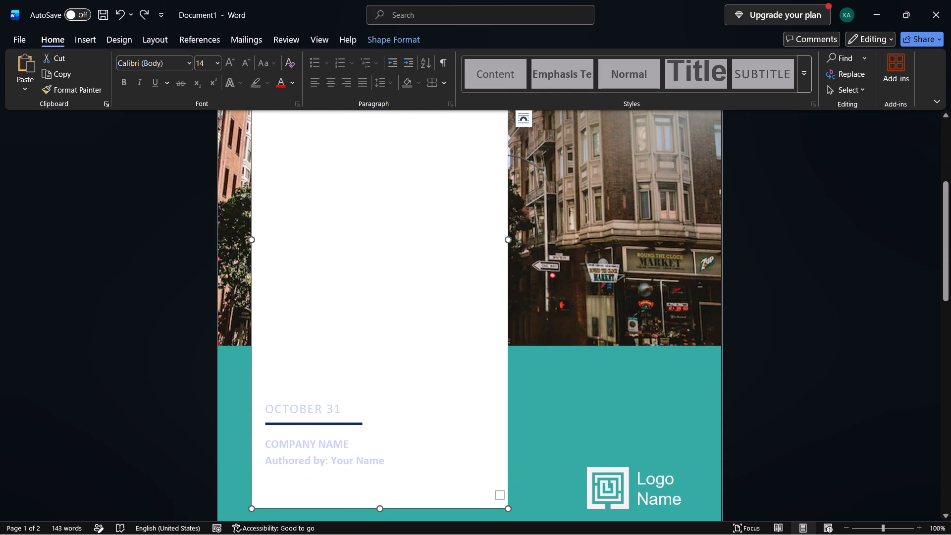
left_click(268, 413)
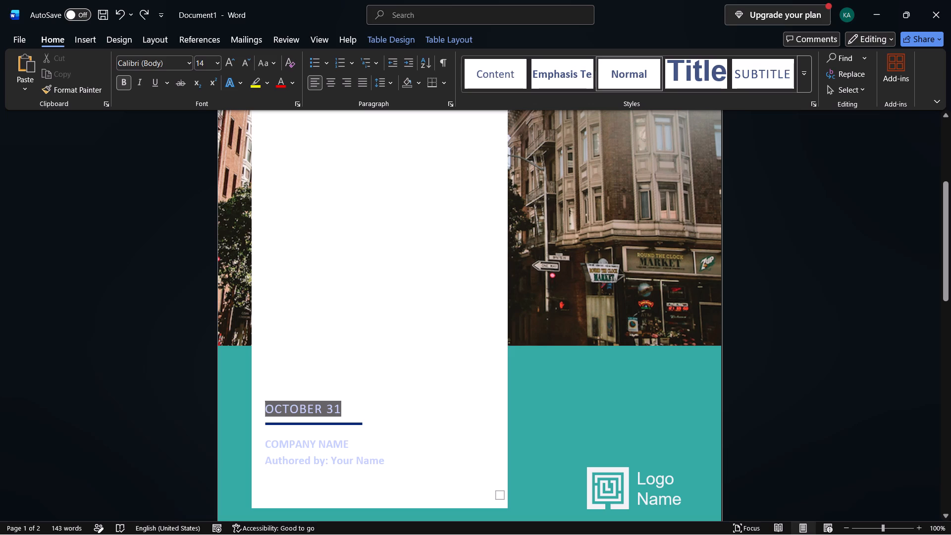
key("BackSpace")
key("Delete")
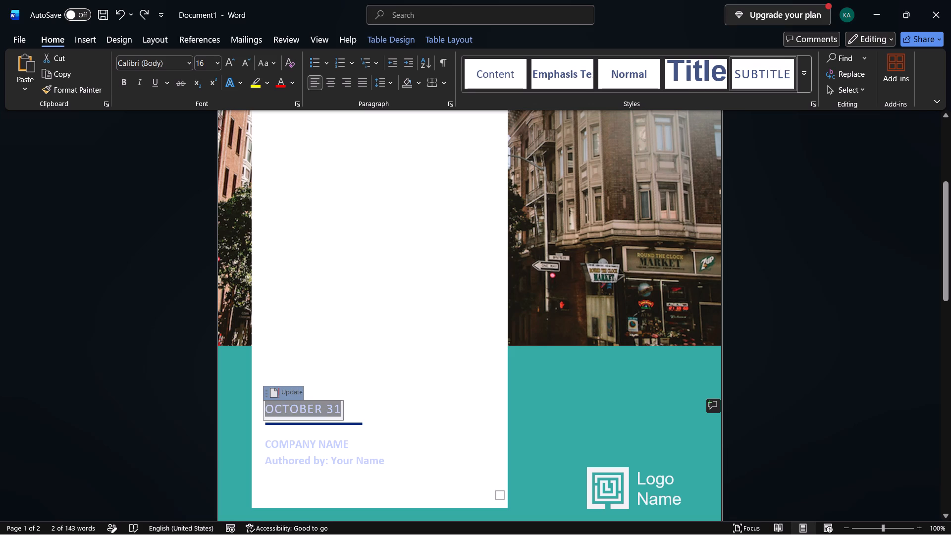
left_click(331, 426)
left_click(358, 420)
left_click(349, 412)
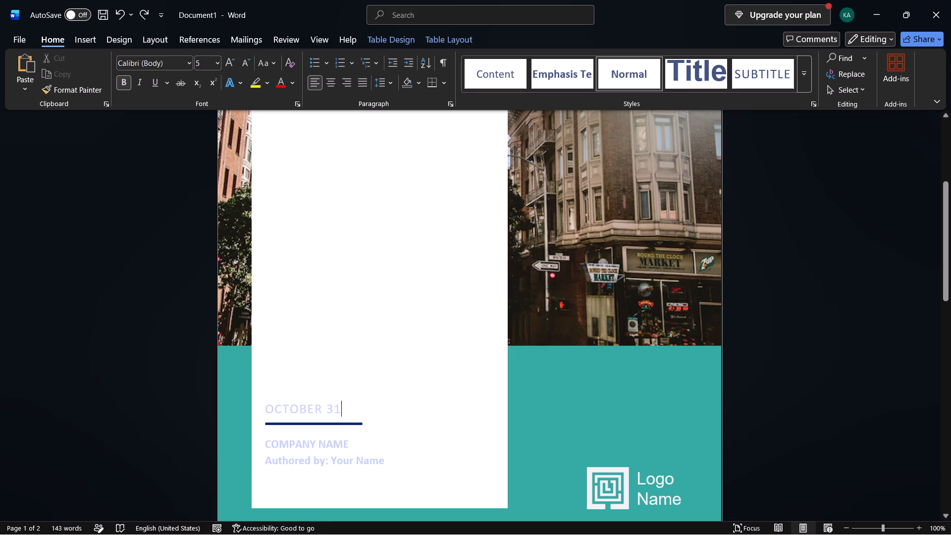
key("BackSpace")
key("BackSpace")
key("BackSpace")
key("BackSpace")
key("BackSpace")
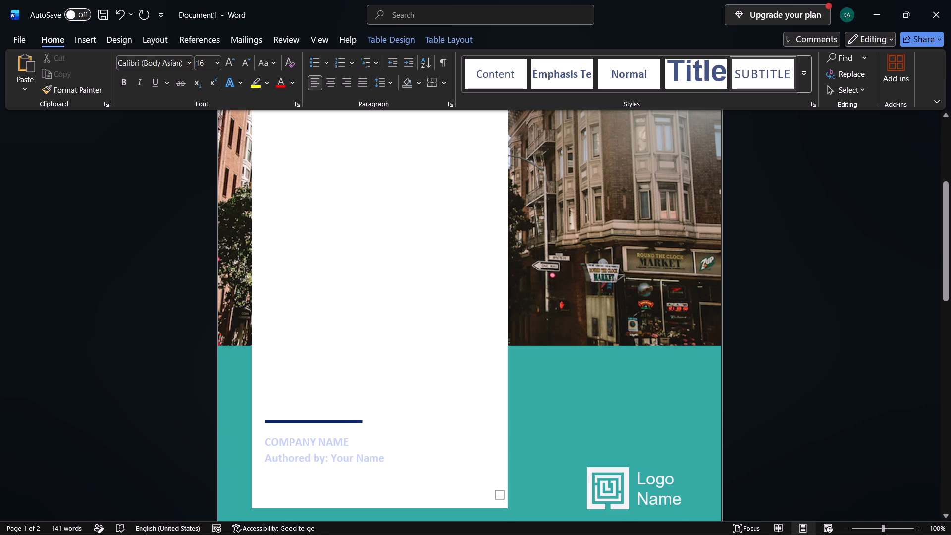
Enter the letter "K" as text inside the white cover panel behind the title.
scroll(372, 452, "up", 4)
scroll(390, 510, "up", 3)
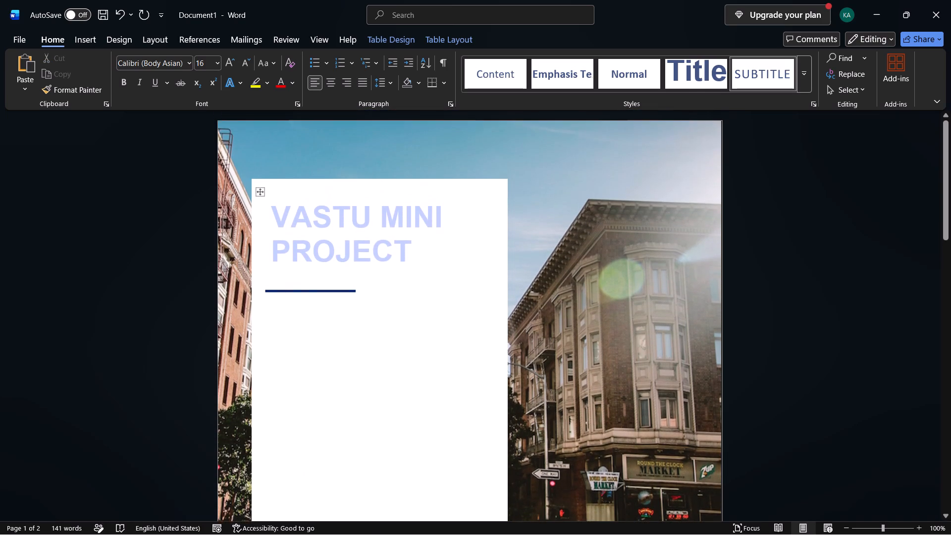
scroll(374, 449, "down", 1)
scroll(248, 520, "down", 3)
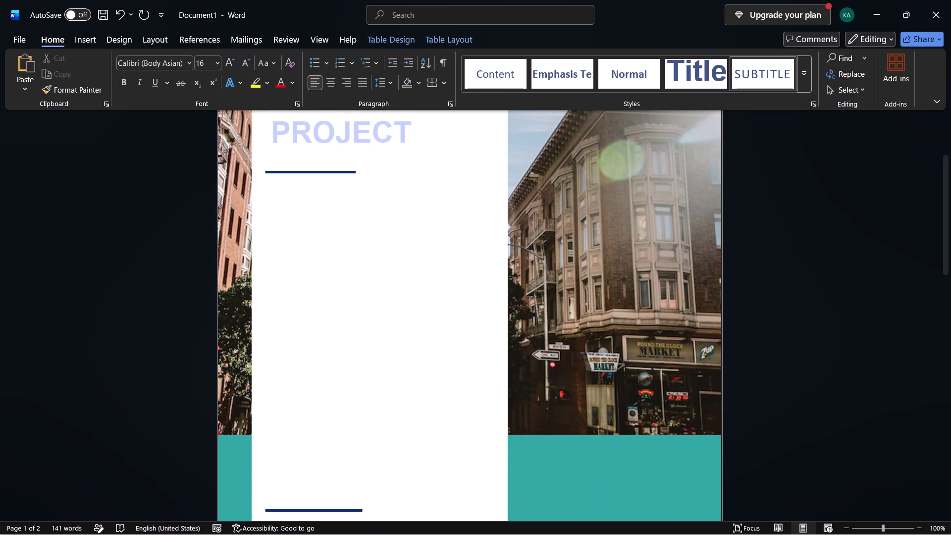
scroll(356, 378, "up", 2)
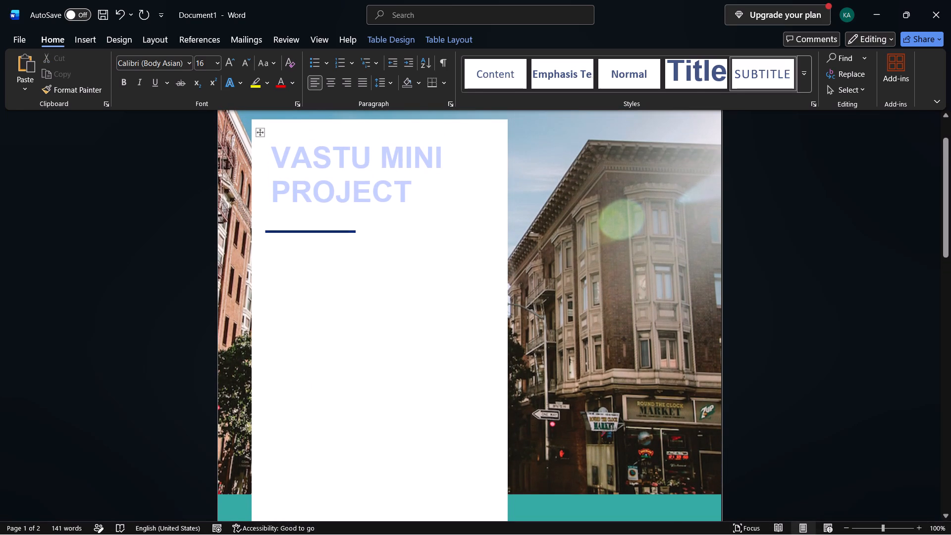
scroll(378, 367, "down", 3)
scroll(330, 254, "up", 3)
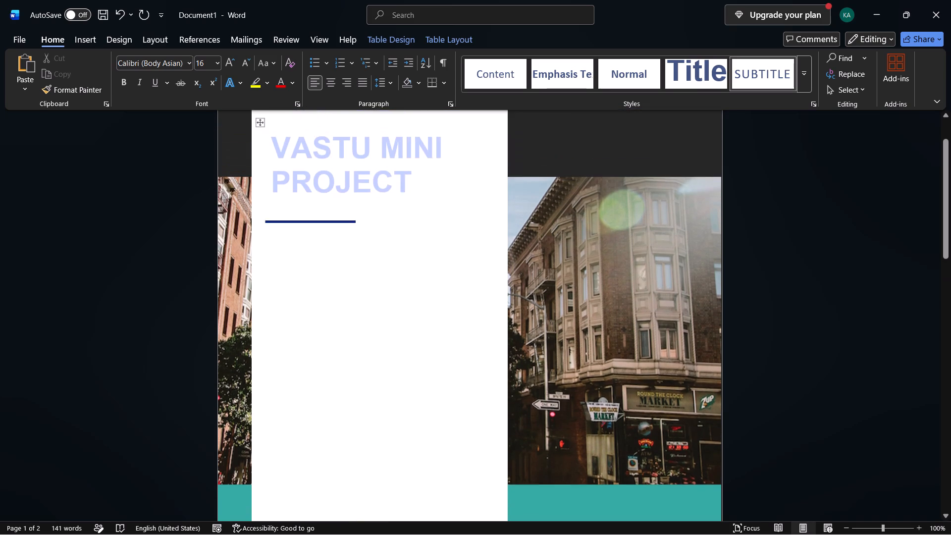
left_click(323, 289)
left_click(301, 257)
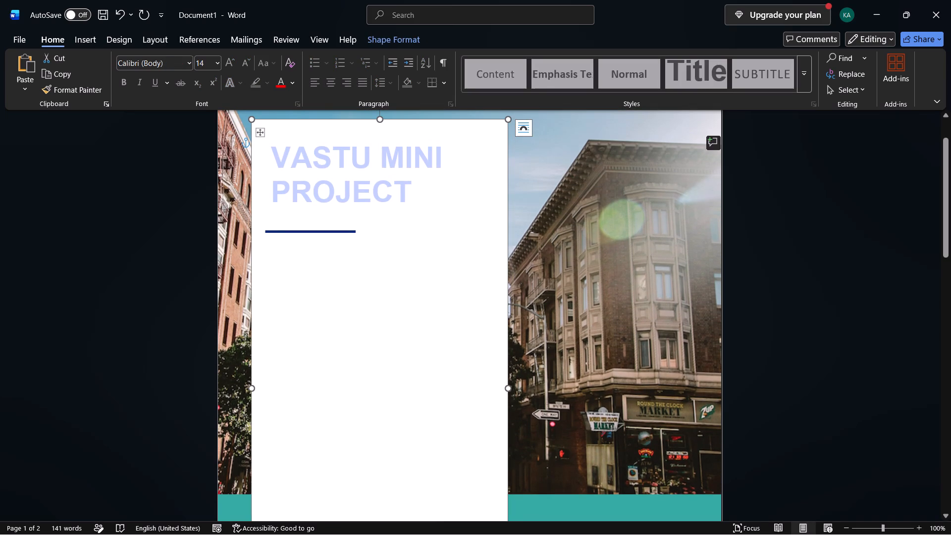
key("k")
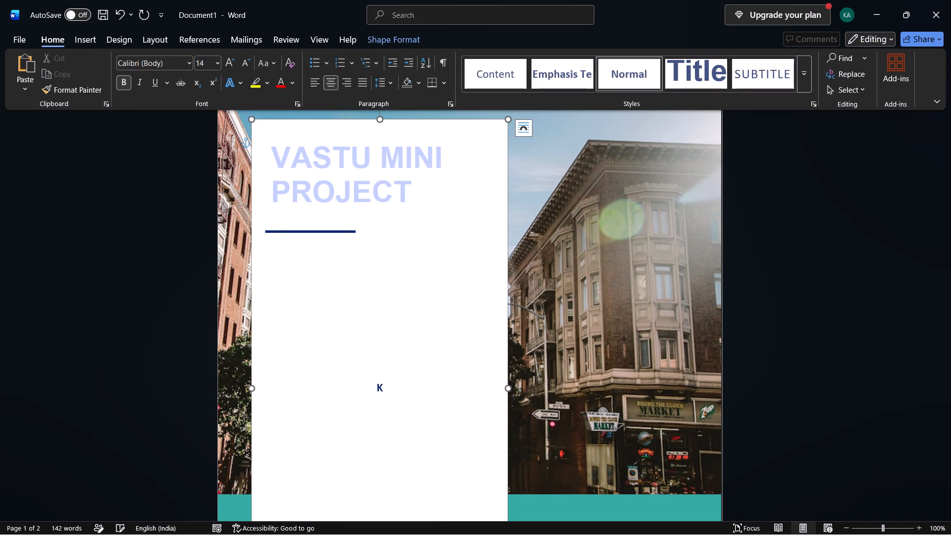
Delete the "COMPANY NAME" placeholder and the start of the "Authored by:" label, up to its "y", in the lower cover panel.
scroll(301, 262, "down", 2)
scroll(310, 441, "down", 4)
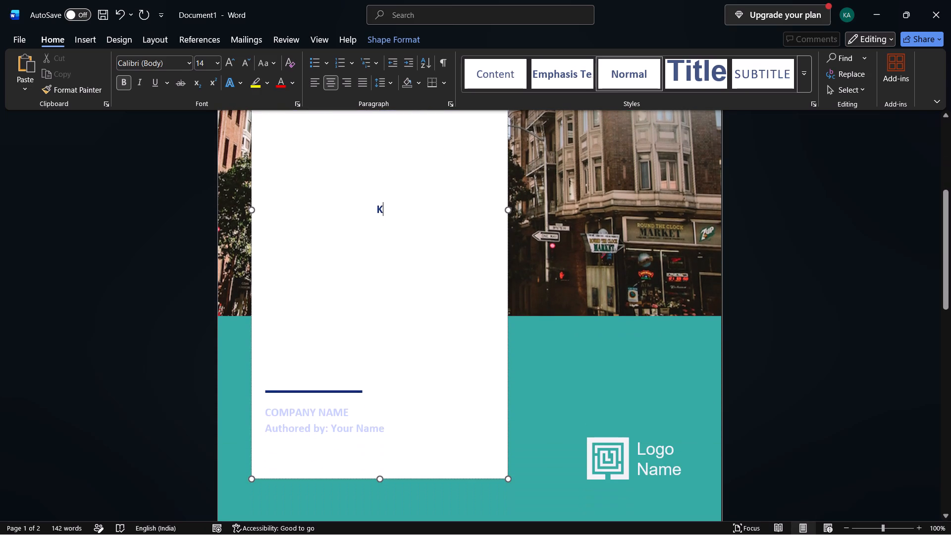
left_click(317, 427)
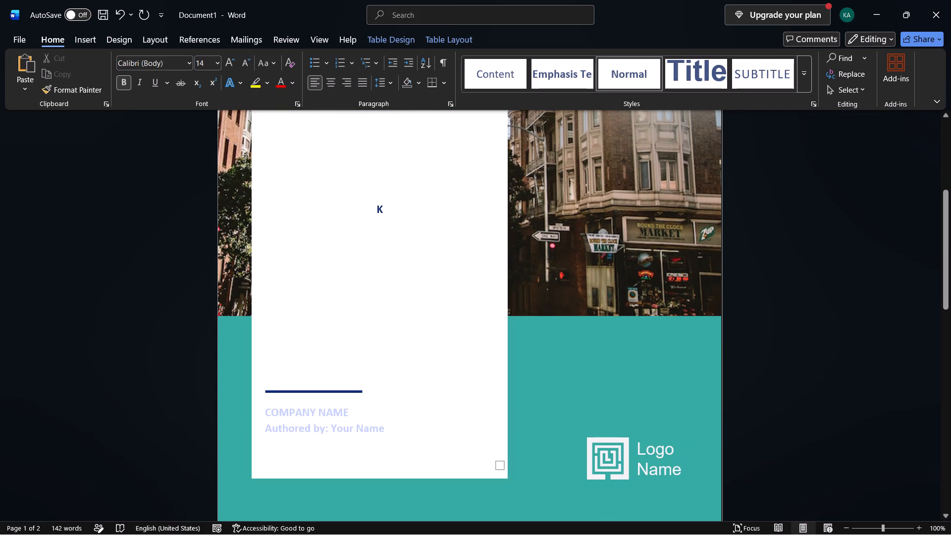
left_click_drag(382, 427, 275, 421)
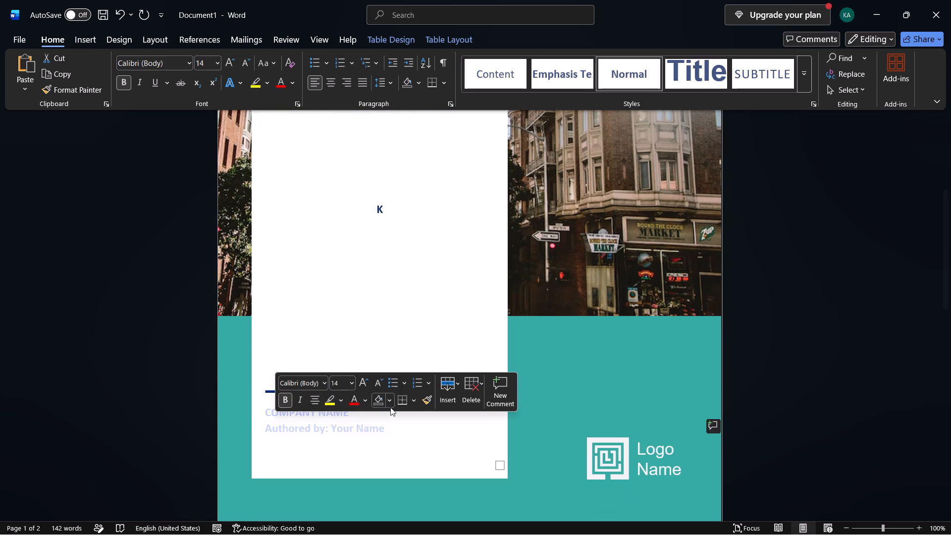
left_click(428, 434)
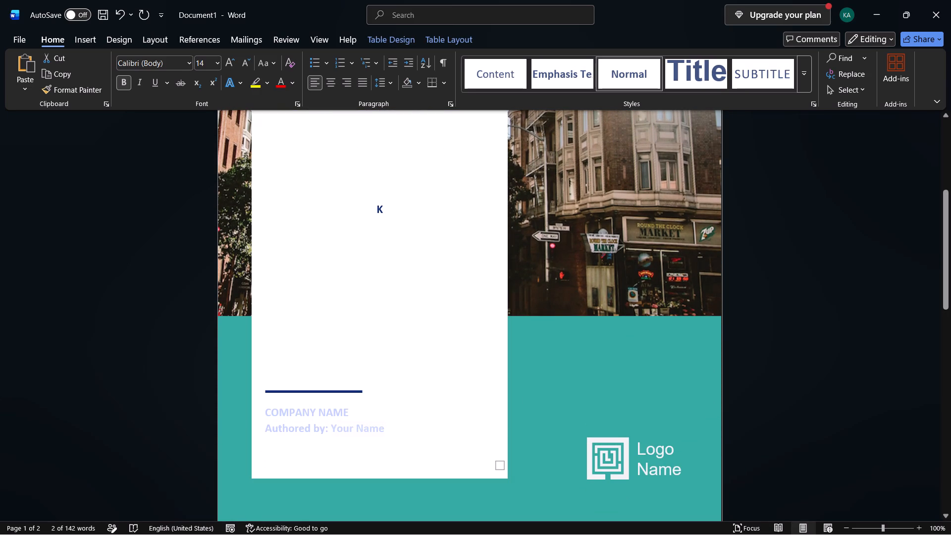
left_click(387, 431)
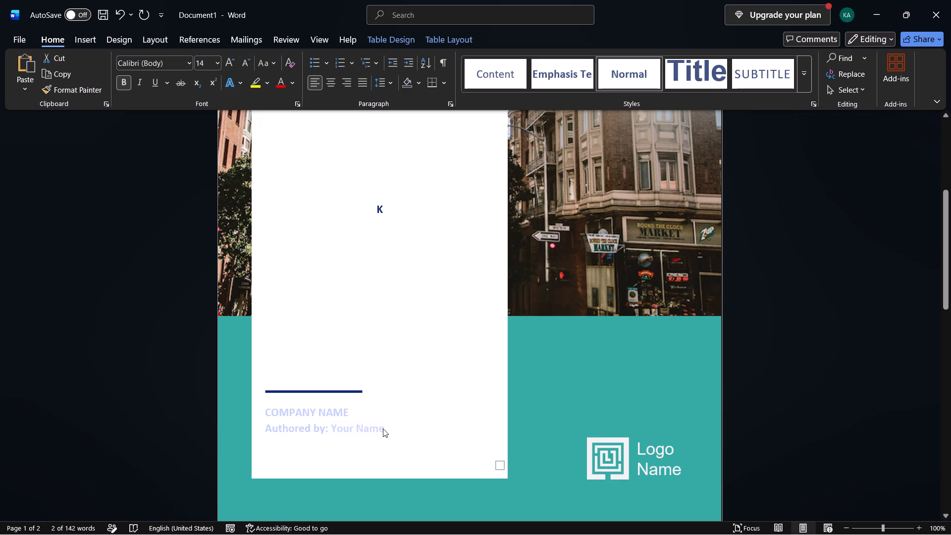
left_click(383, 428)
left_click(371, 425)
double_click(362, 426)
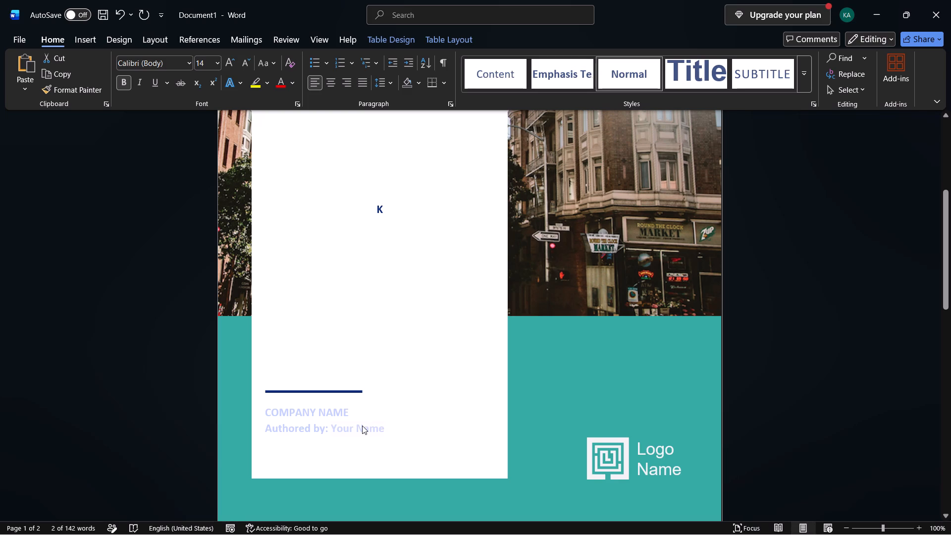
left_click(365, 426)
left_click(409, 421)
left_click(367, 430)
left_click(370, 430)
left_click(322, 424)
left_click(319, 419)
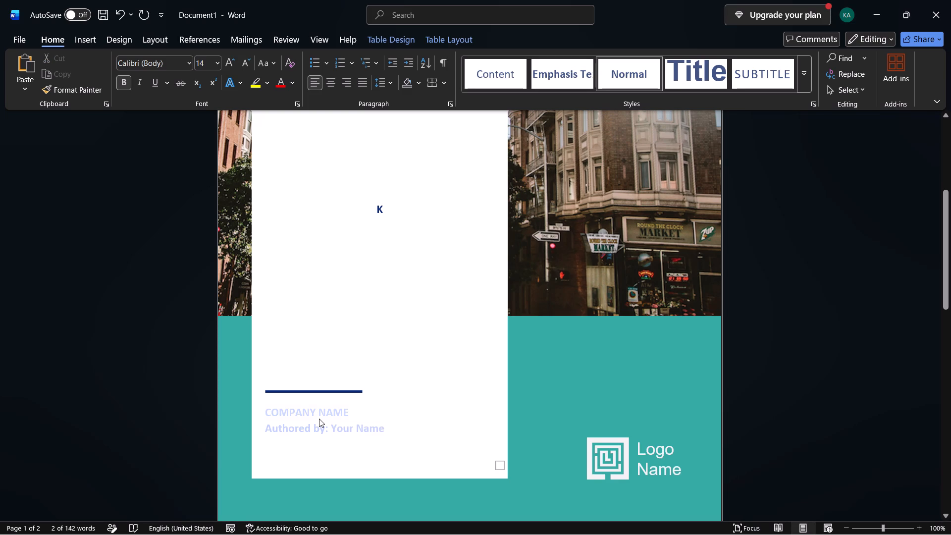
left_click(319, 419)
left_click(331, 432)
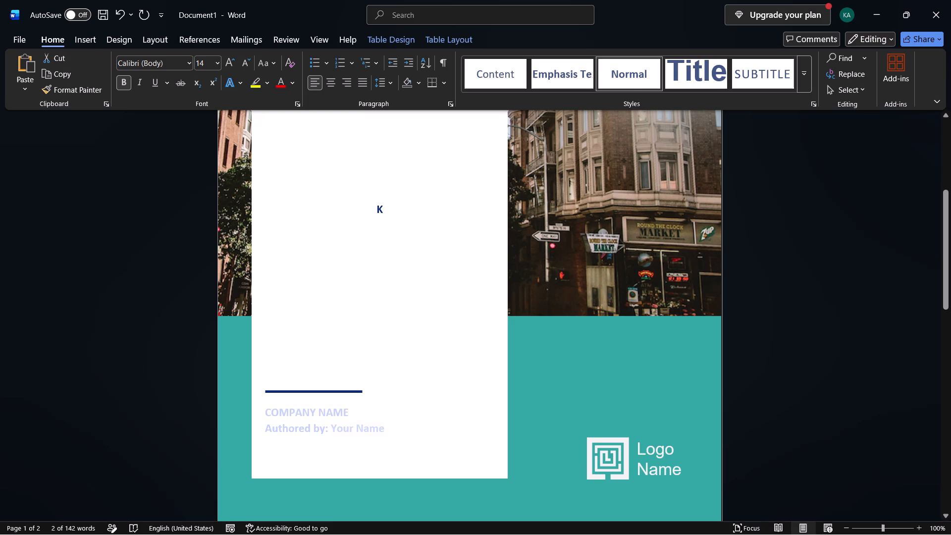
left_click(337, 427)
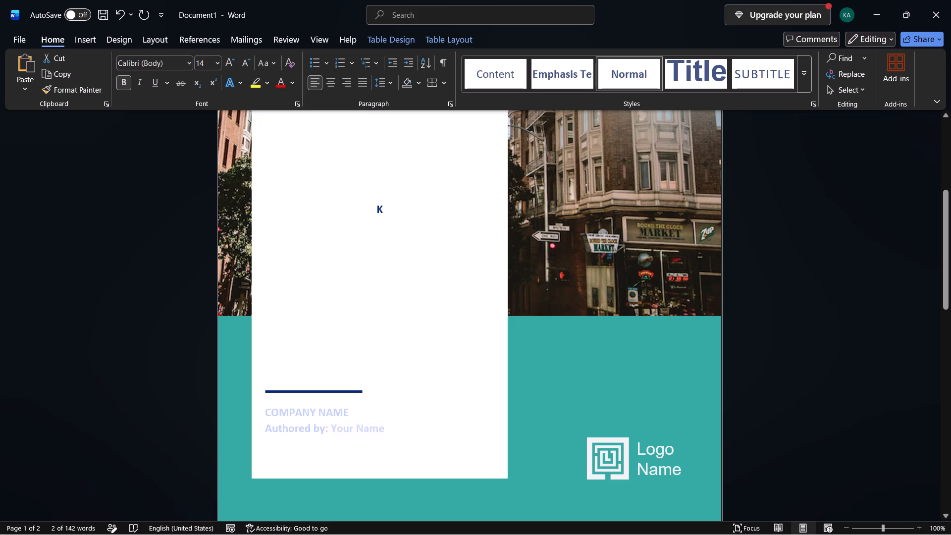
left_click(317, 430)
key("BackSpace")
key("BackSpace")
key("BackSpace")
key("BackSpace")
key("BackSpace")
key("BackSpace")
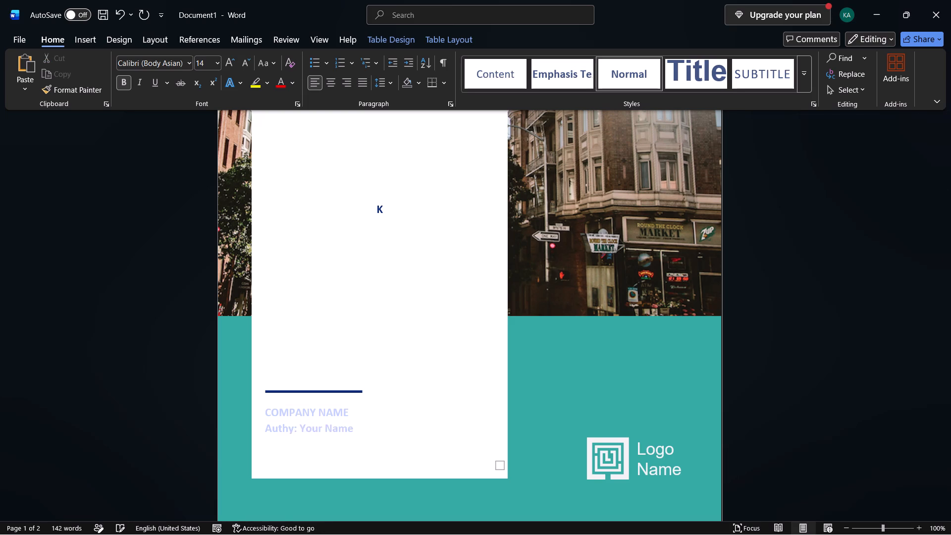
key("BackSpace")
key("BackSpace")
key("BackSpace")
key("BackSpace")
key("BackSpace")
key("BackSpace")
key("BackSpace")
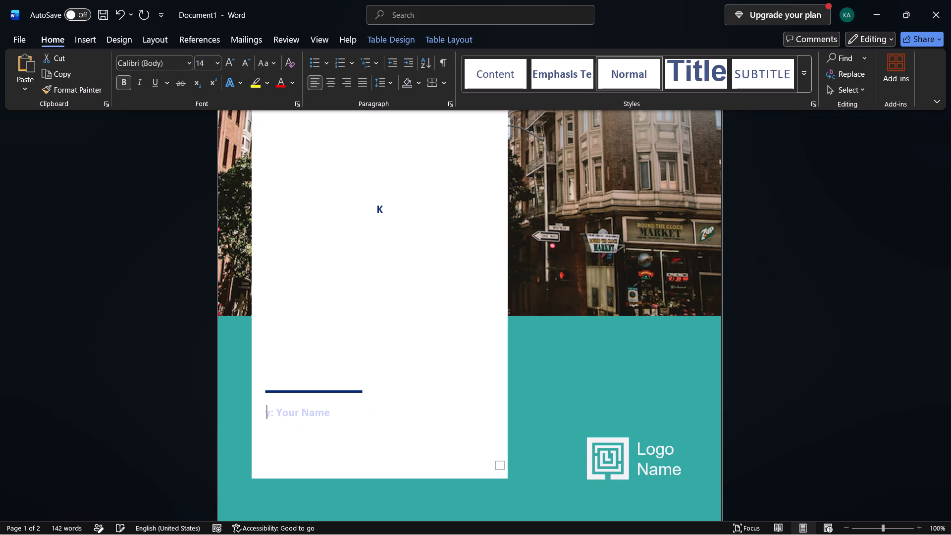
Remove the lower divider line and the empty line breaks before the remaining author placeholder text.
key("BackSpace")
key("BackSpace")
key("BackSpace")
key("BackSpace")
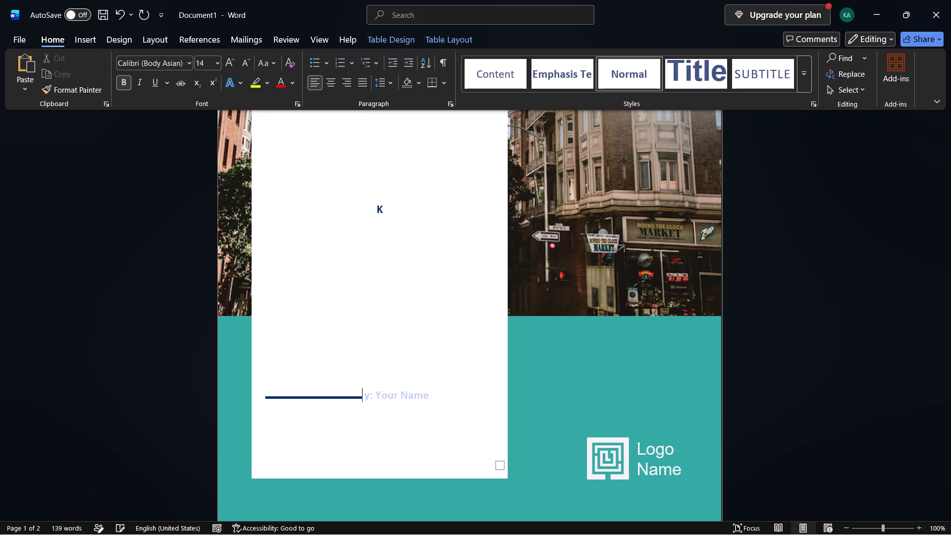
key("BackSpace")
key("BackSpace")
key("BackSpace")
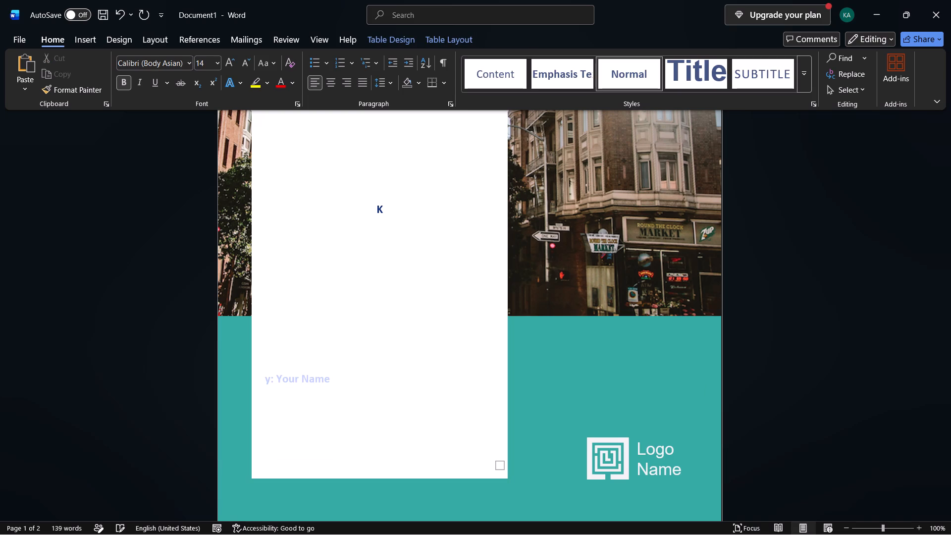
Delete the leftover "y: Your Name" placeholder text from the lower part of the cover panel.
key("Delete")
key("Delete")
key("Delete")
key("Delete")
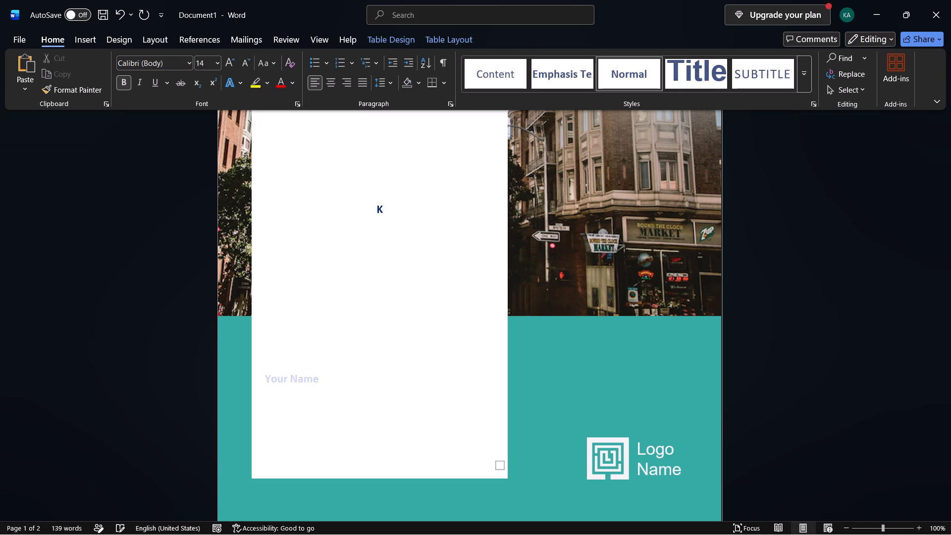
key("Delete")
key("Delete")
key("Delete")
key("Delete")
key("Delete")
key("Delete")
key("Delete")
Delete the stray letter "K" from the middle of the white cover panel.
left_click(389, 205)
key("BackSpace")
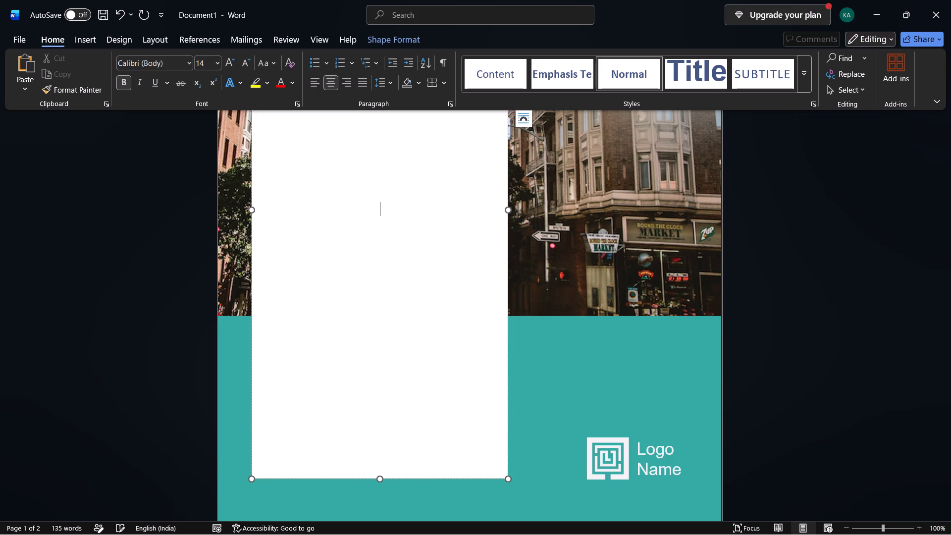
Insert three line breaks beneath the title's divider line and enter the author's name in capitals followed by "-2025".
scroll(269, 230, "up", 6)
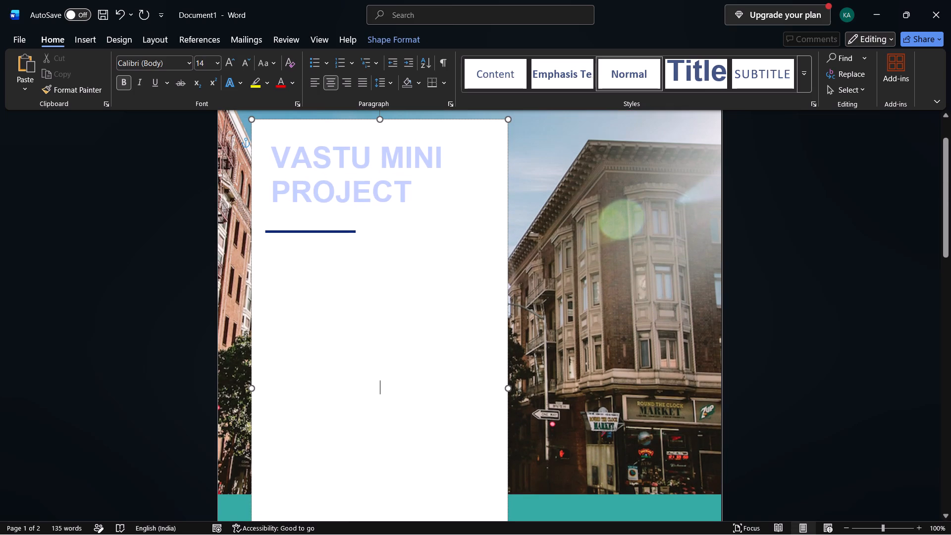
left_click(295, 256)
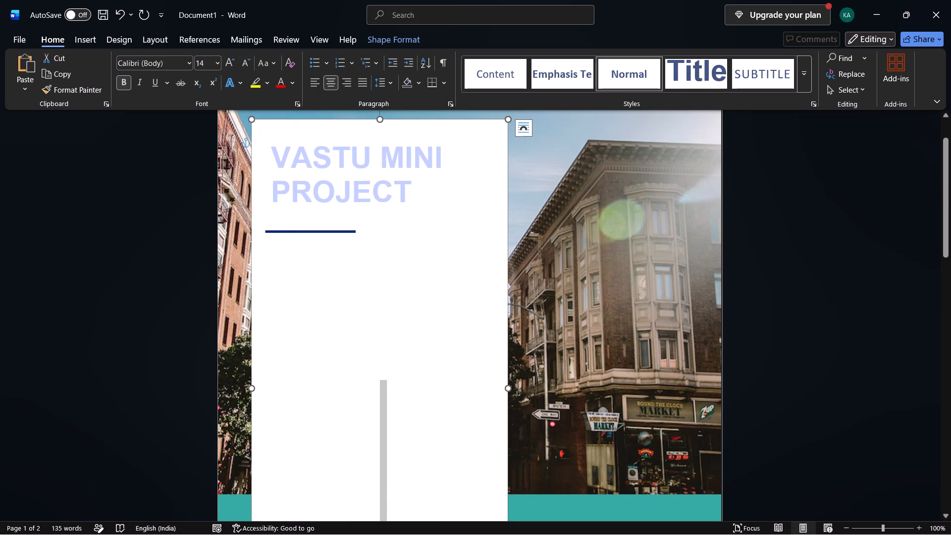
left_click(359, 258)
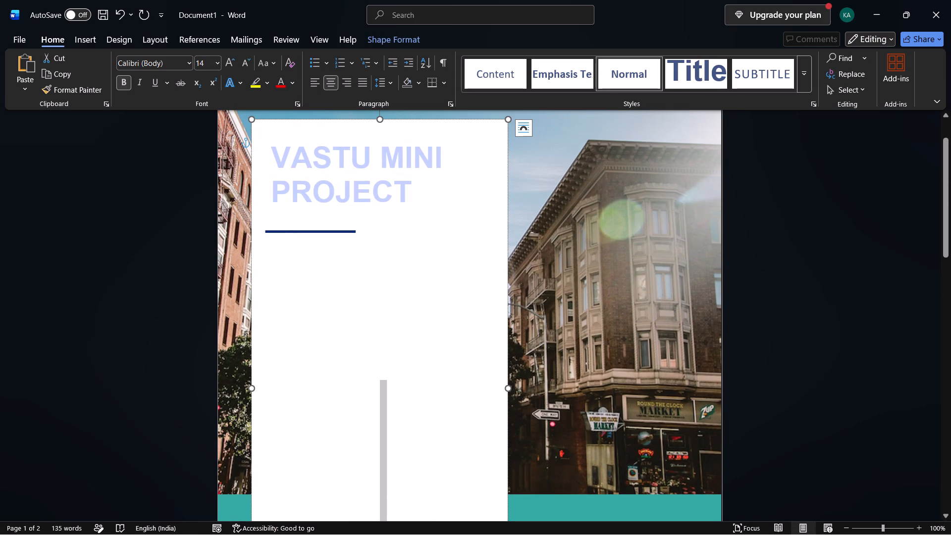
left_click(430, 186)
left_click(348, 250)
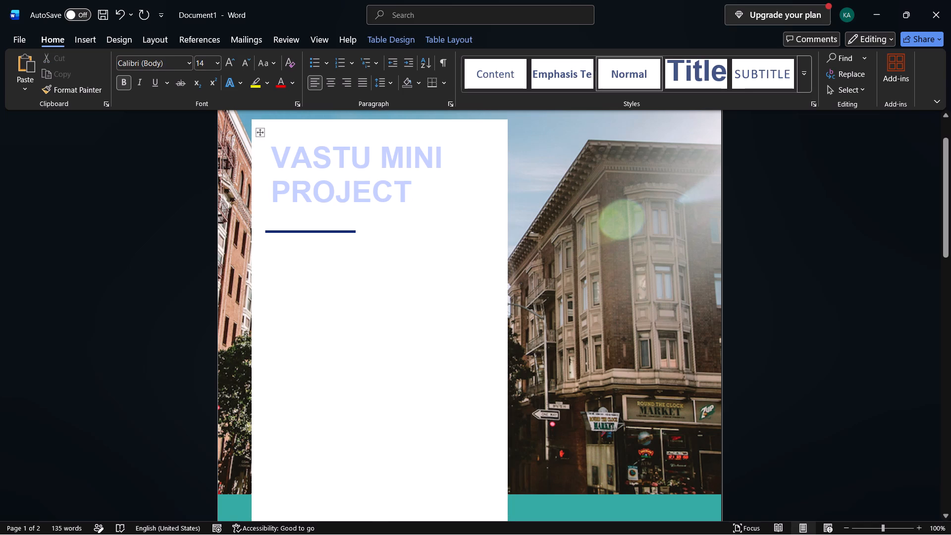
key("Return")
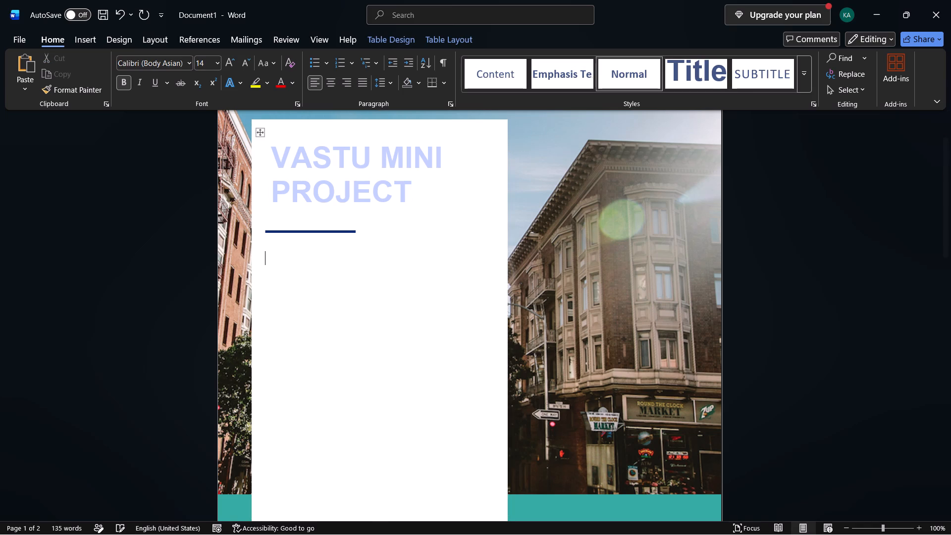
key("Return")
key("Return")
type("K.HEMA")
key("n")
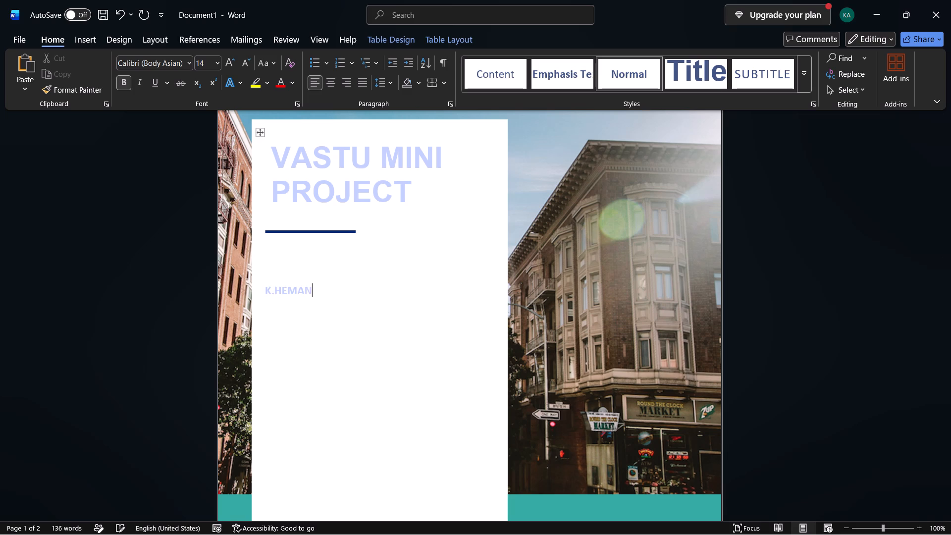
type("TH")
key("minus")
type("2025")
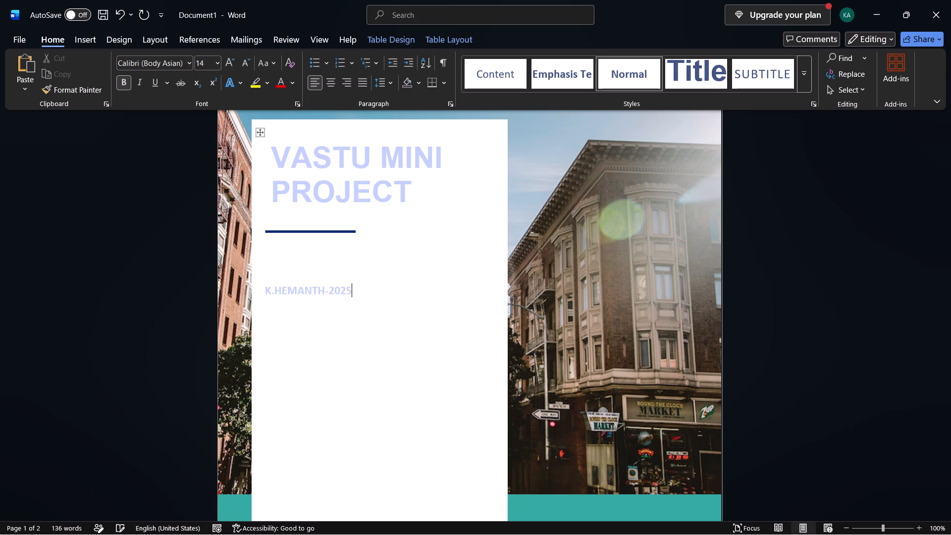
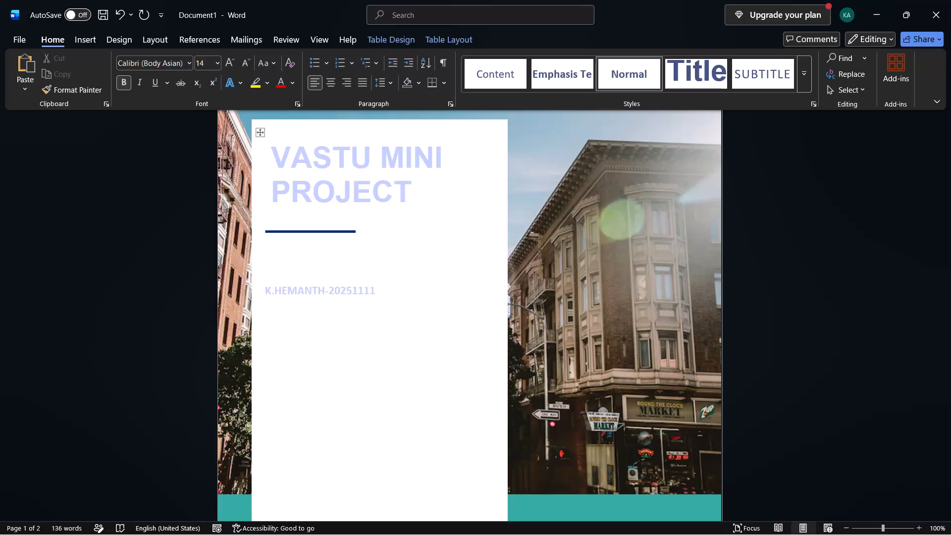
Finish the author's ID number after the name on the cover page and start a new line beneath it.
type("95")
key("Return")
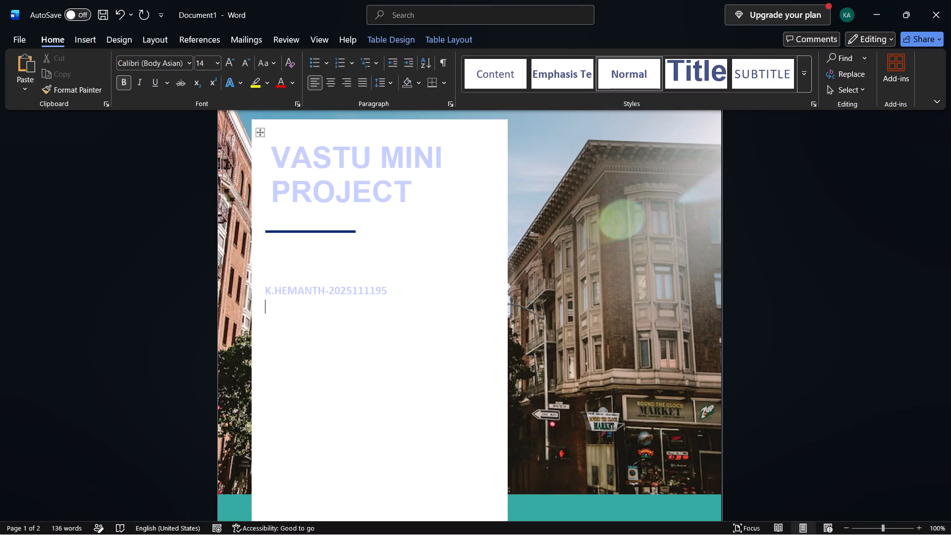
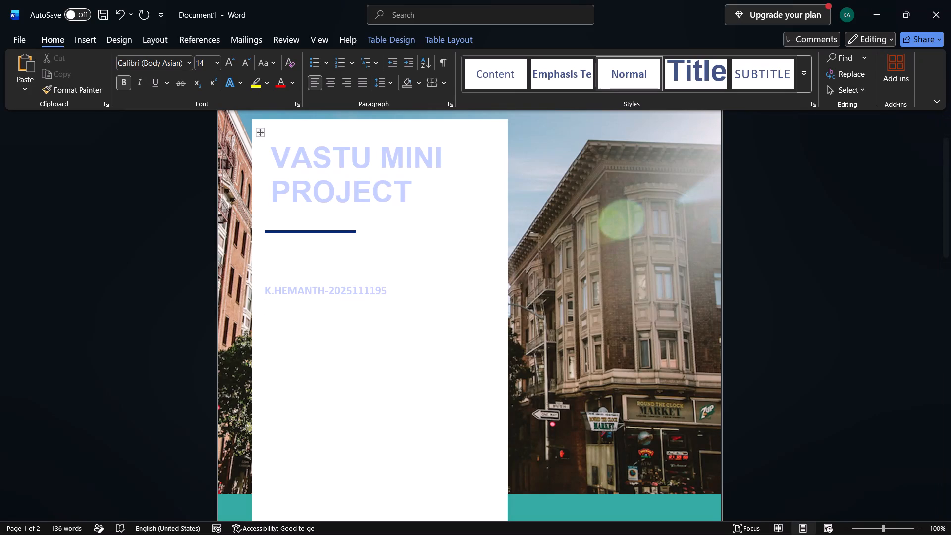
Enter the second author's name on the line beneath the first author, followed by a hyphen and the author's ID number.
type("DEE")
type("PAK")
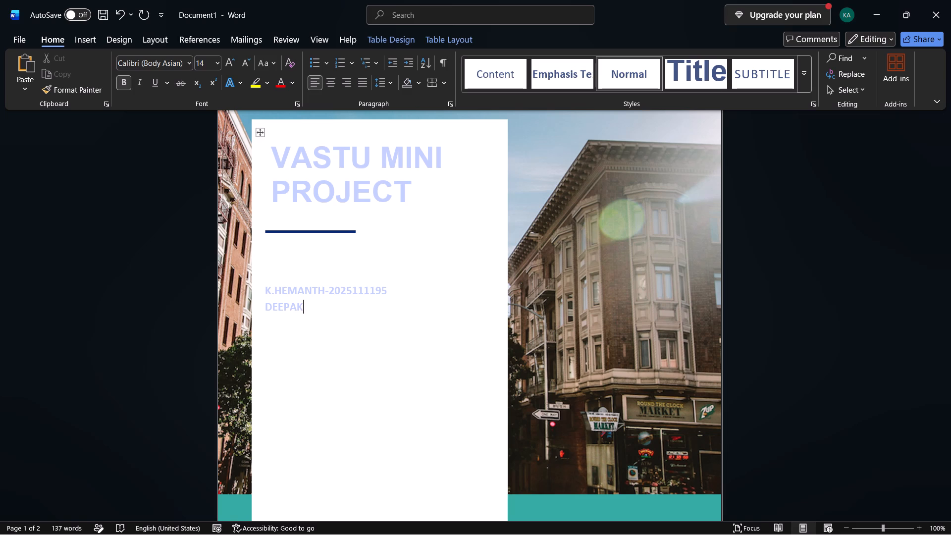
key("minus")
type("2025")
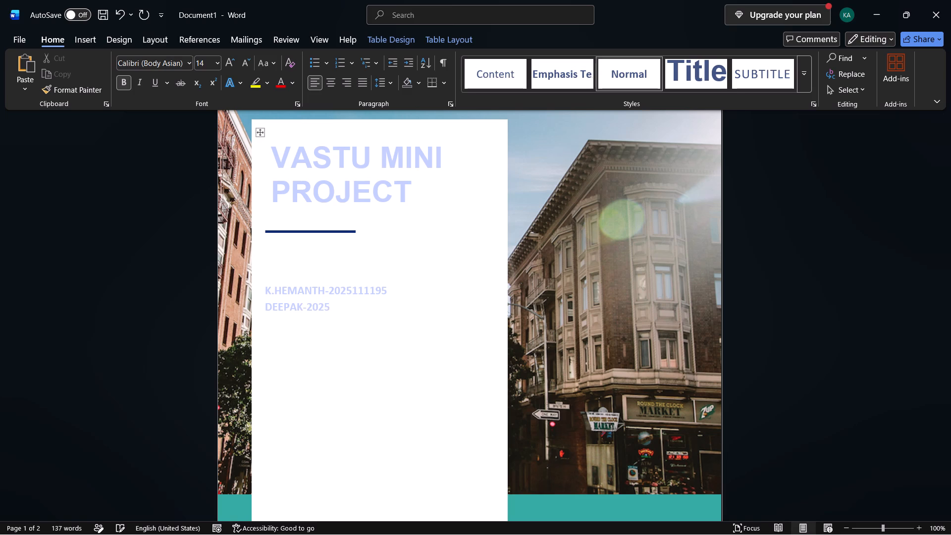
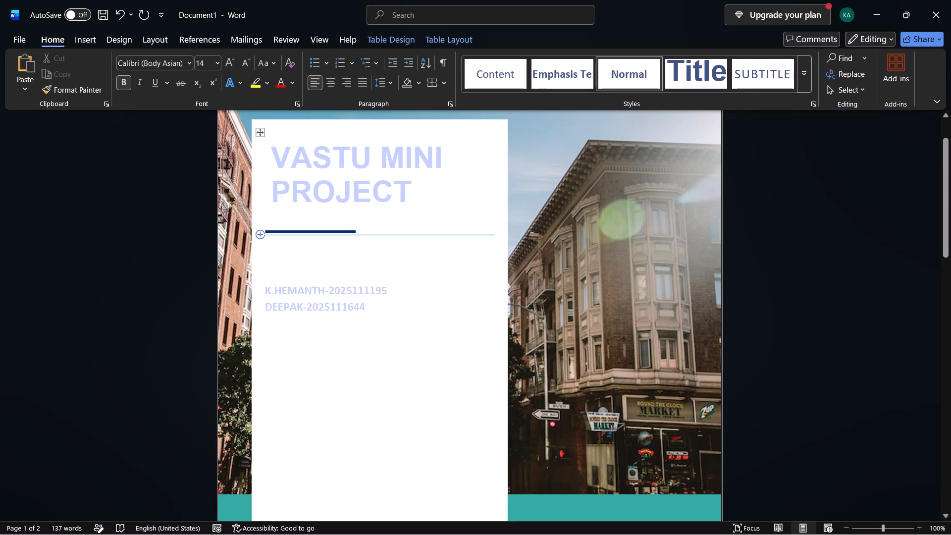
Move the cover page's background building photo slightly lower behind the title panel, with its sides aligned to the page edges.
left_click(579, 290)
left_click_drag(607, 283, 714, 356)
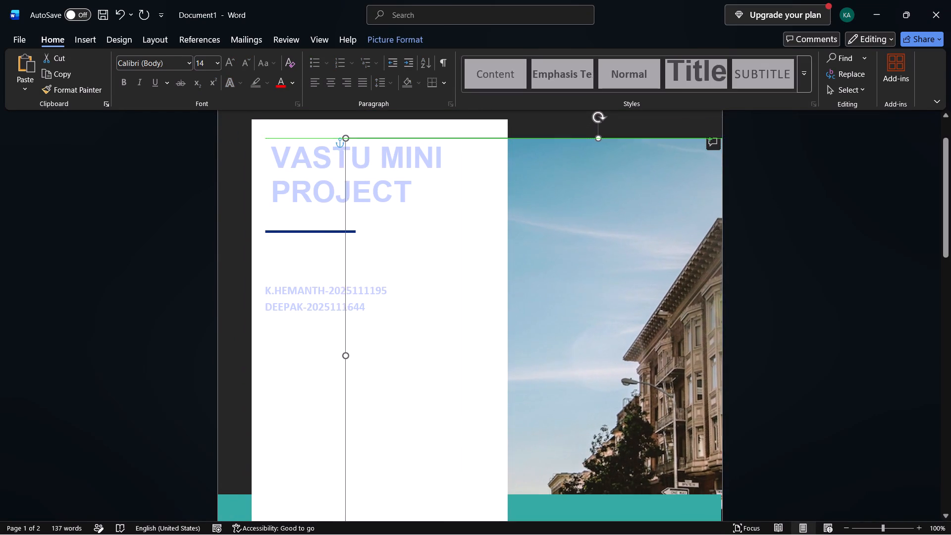
left_click_drag(714, 356, 586, 373)
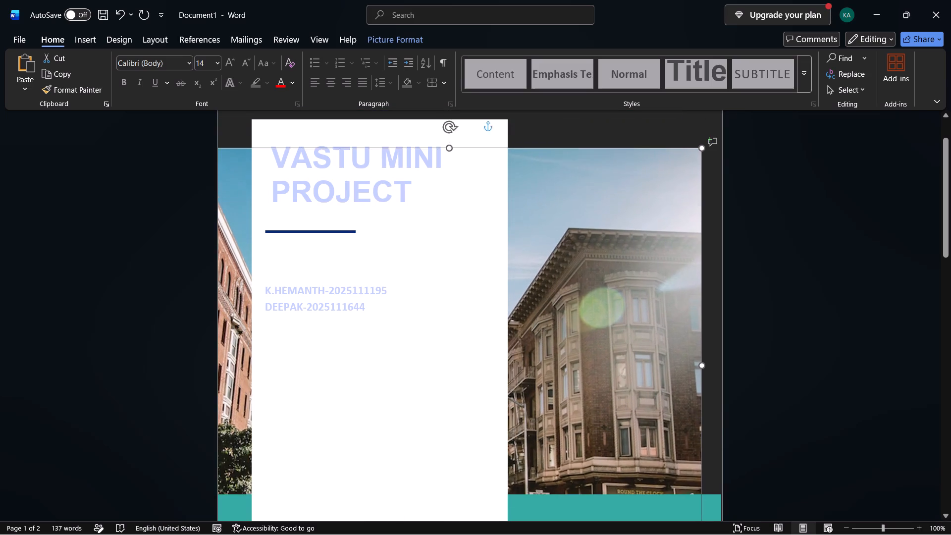
left_click_drag(586, 373, 609, 335)
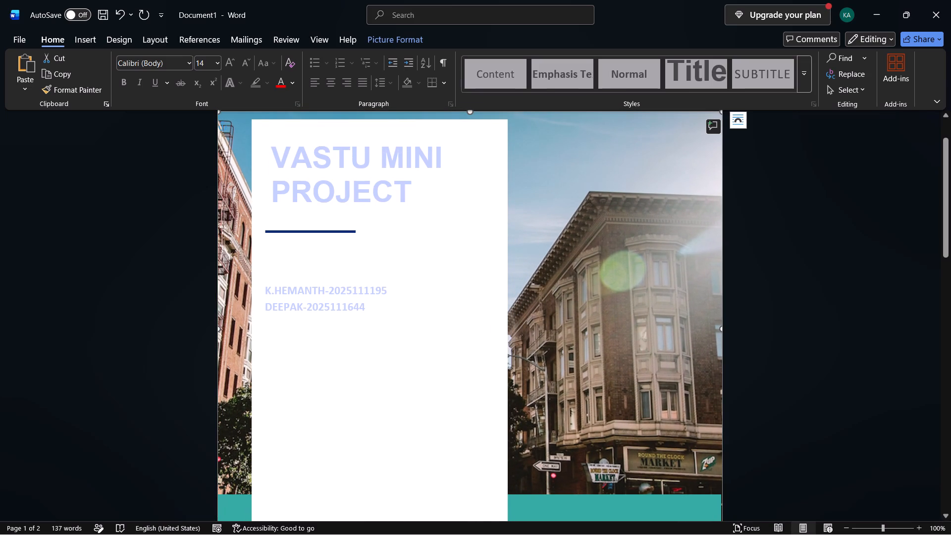
Start a new line beneath the second author's name and ID number on the cover page.
left_click(375, 314)
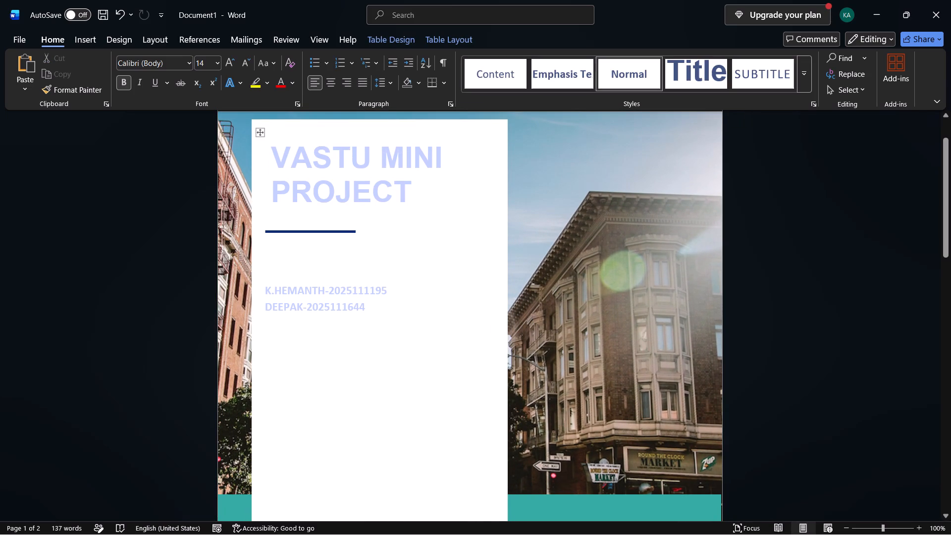
key("Return")
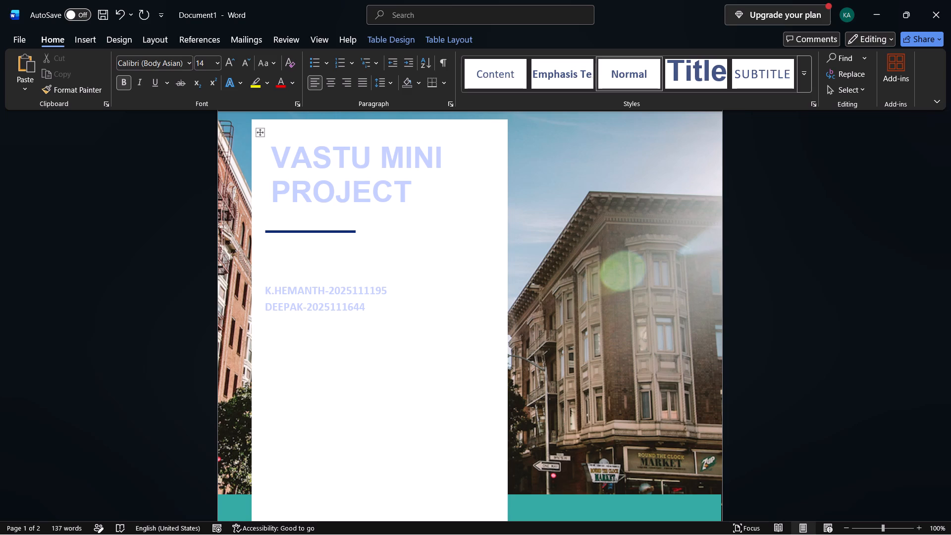
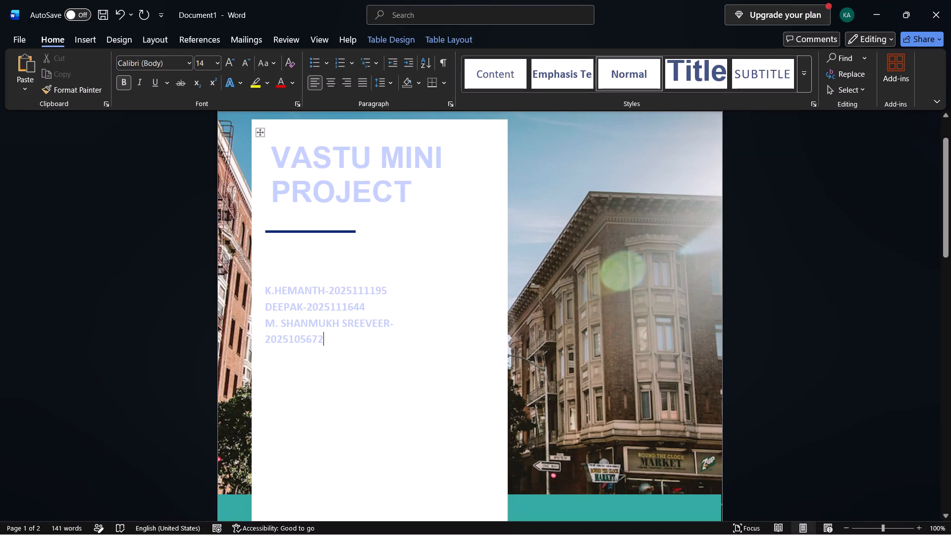
Delete the final word of the third author's name on the cover page, keeping the hyphen before the ID number.
left_click(392, 322)
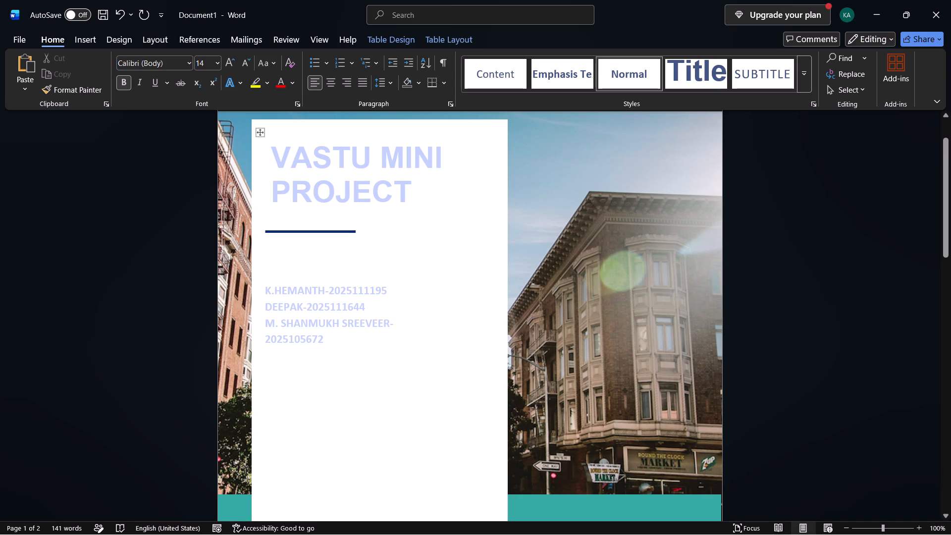
left_click(388, 323)
key("BackSpace")
key("BackSpace")
key("BackSpace")
key("BackSpace")
key("BackSpace")
key("BackSpace")
key("BackSpace")
key("BackSpace")
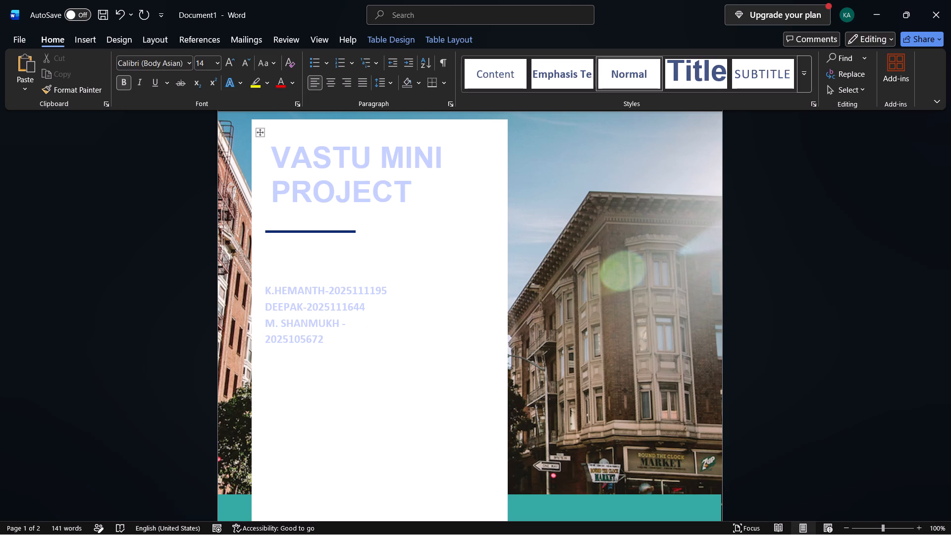
Join the third author's ID number onto the same line as the name, directly after the hyphen.
left_click(268, 339)
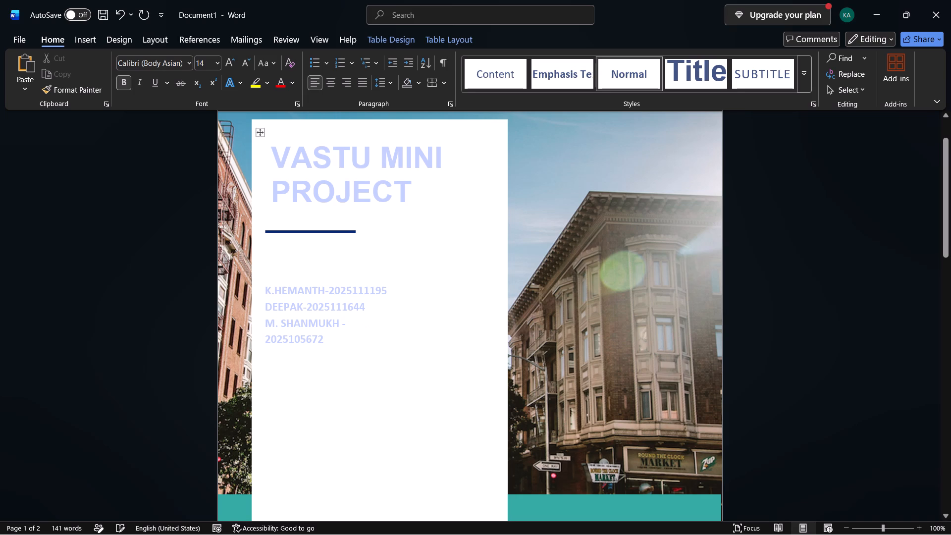
left_click(265, 340)
key("Return")
key("BackSpace")
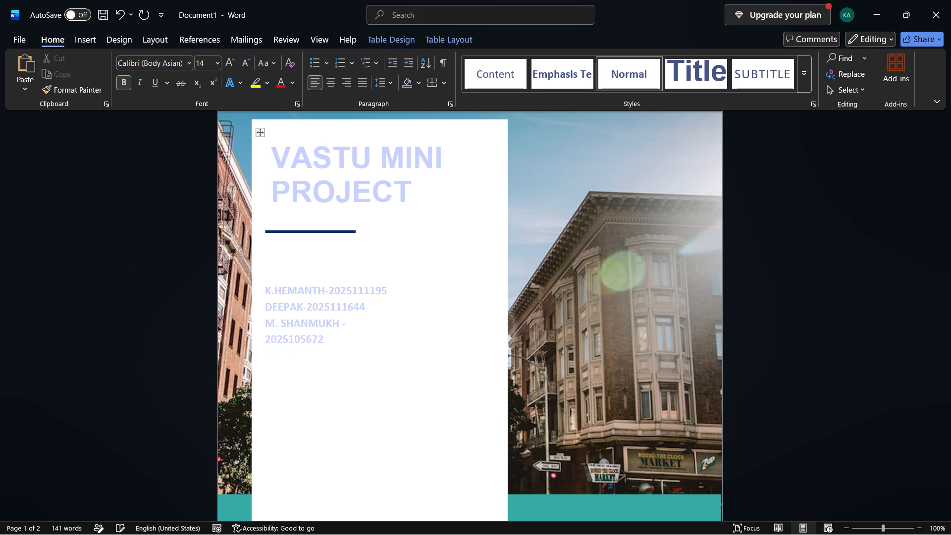
key("BackSpace")
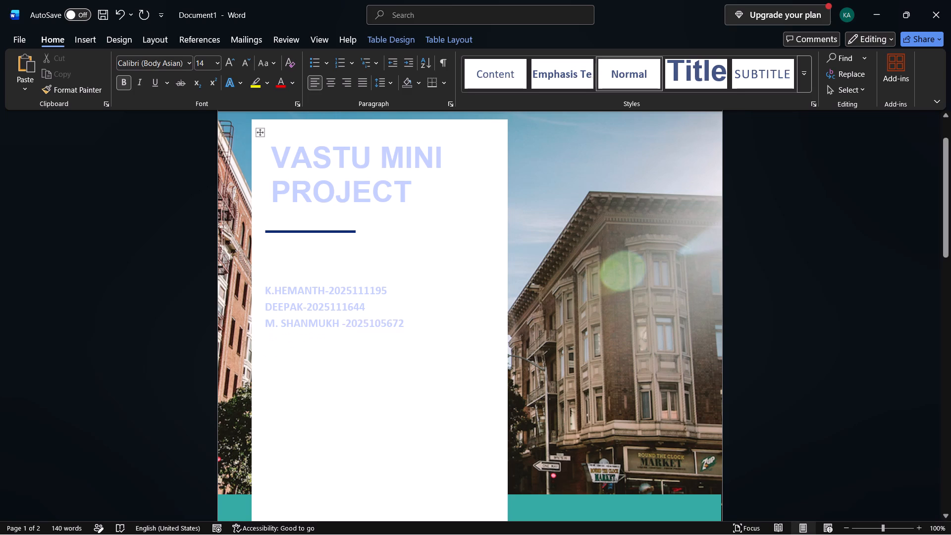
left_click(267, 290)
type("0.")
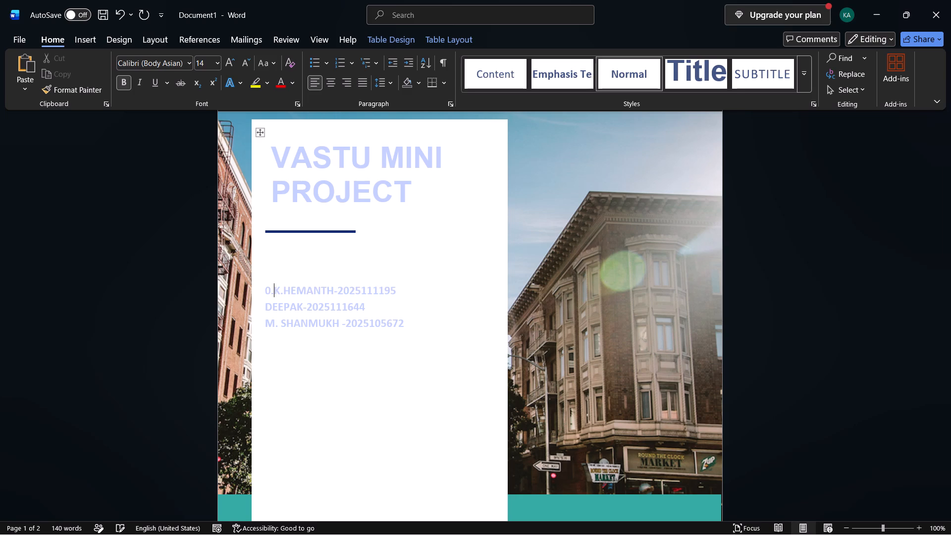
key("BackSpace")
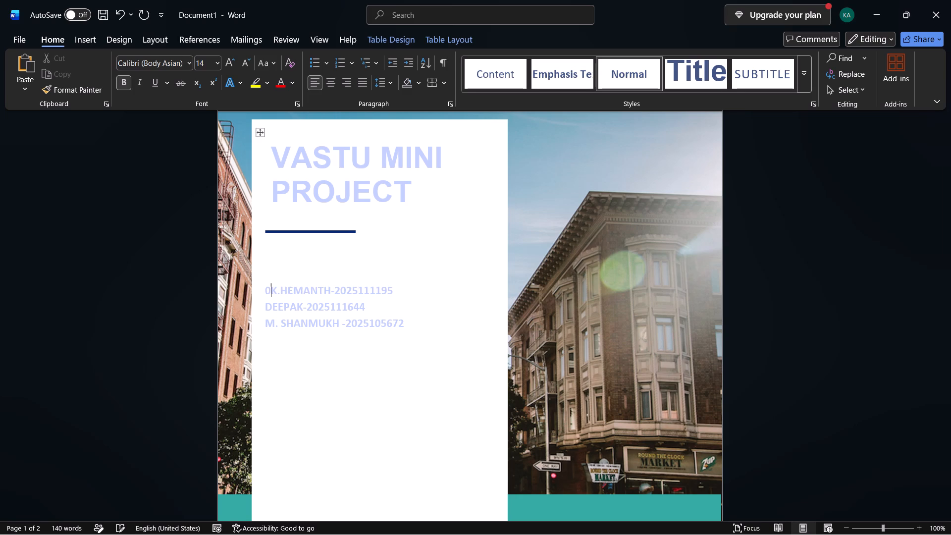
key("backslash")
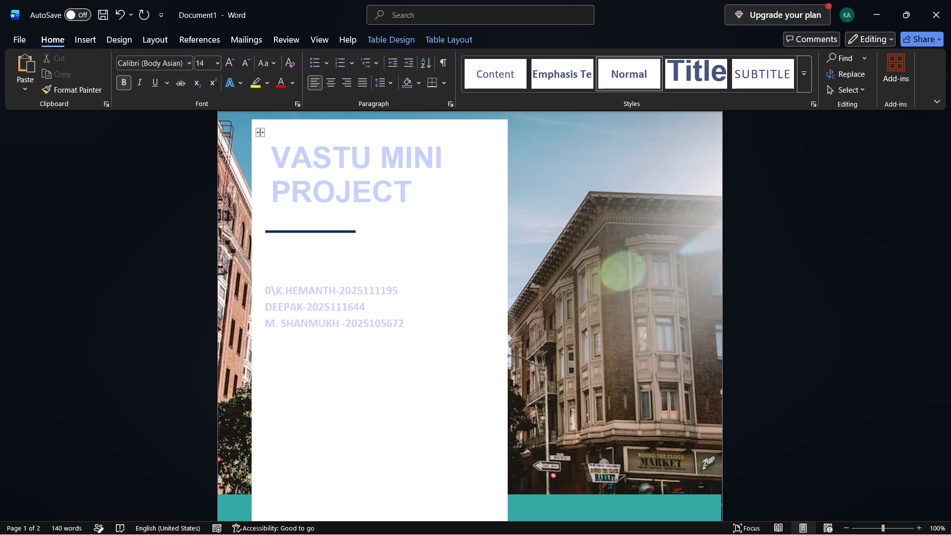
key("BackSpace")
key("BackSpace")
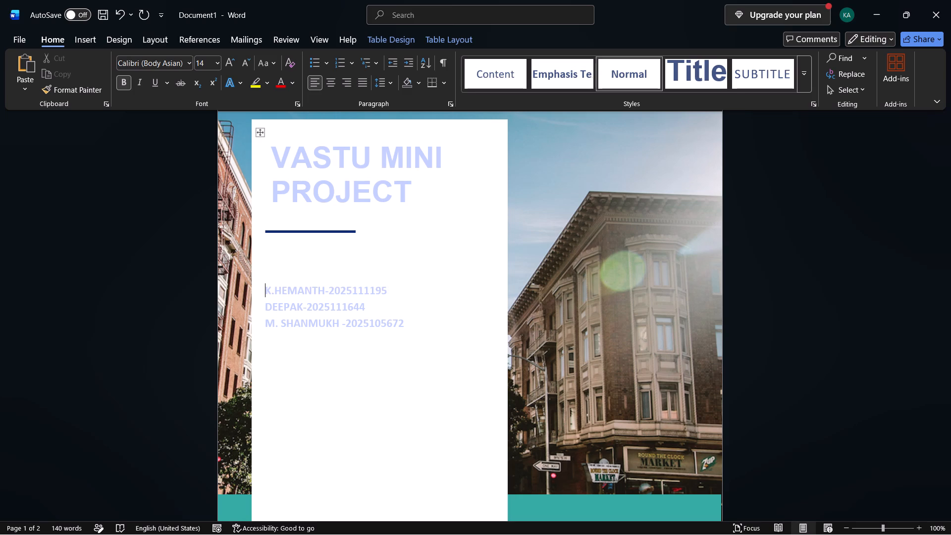
Delete the leading initial and its period from the first author's line, and remove the blank line above the author list.
key("Delete")
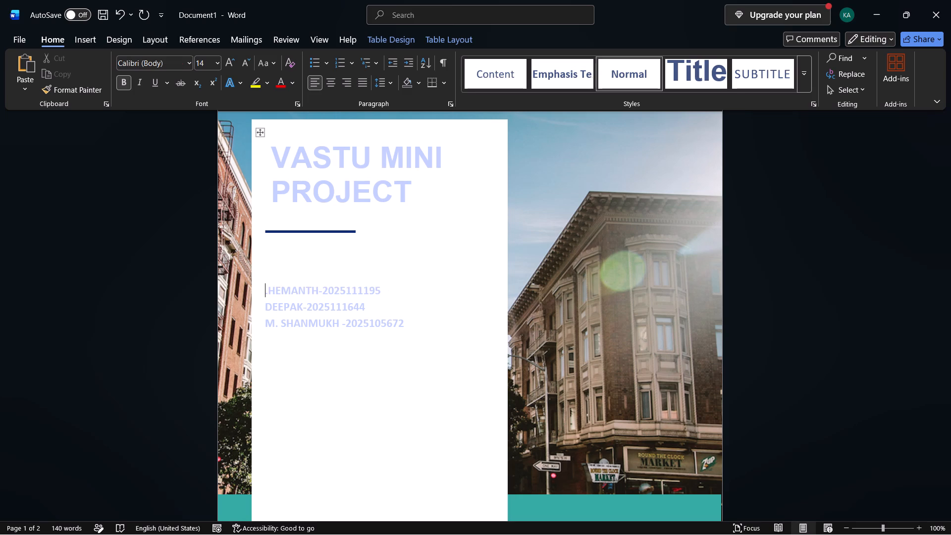
key("BackSpace")
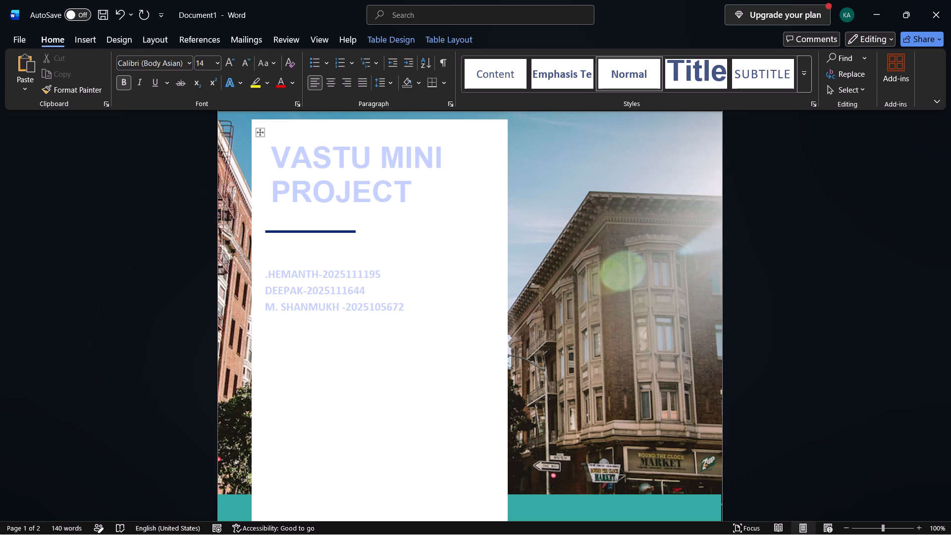
key("Delete")
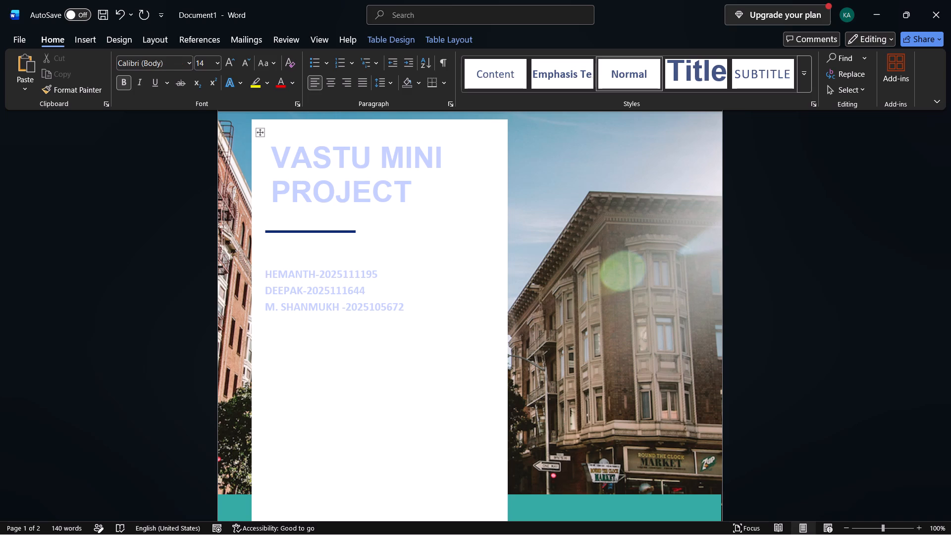
left_click(308, 324)
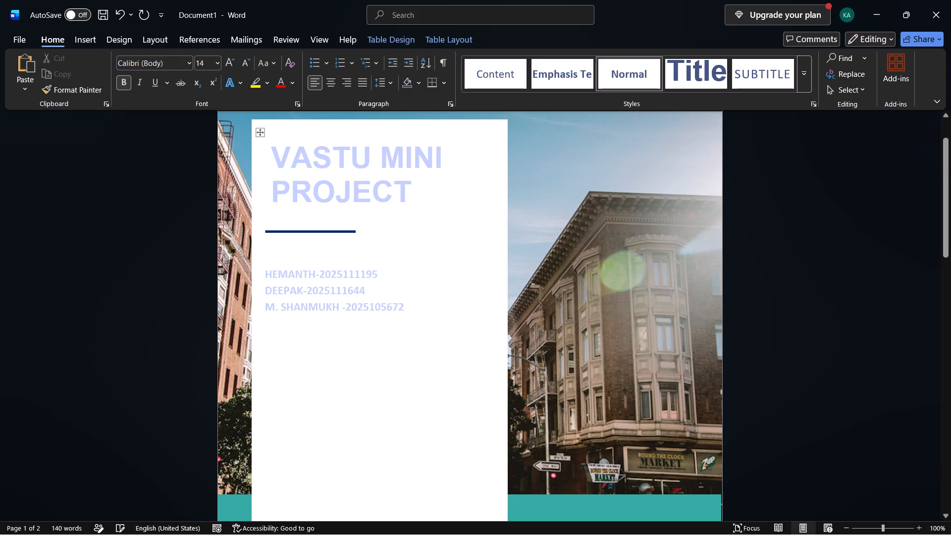
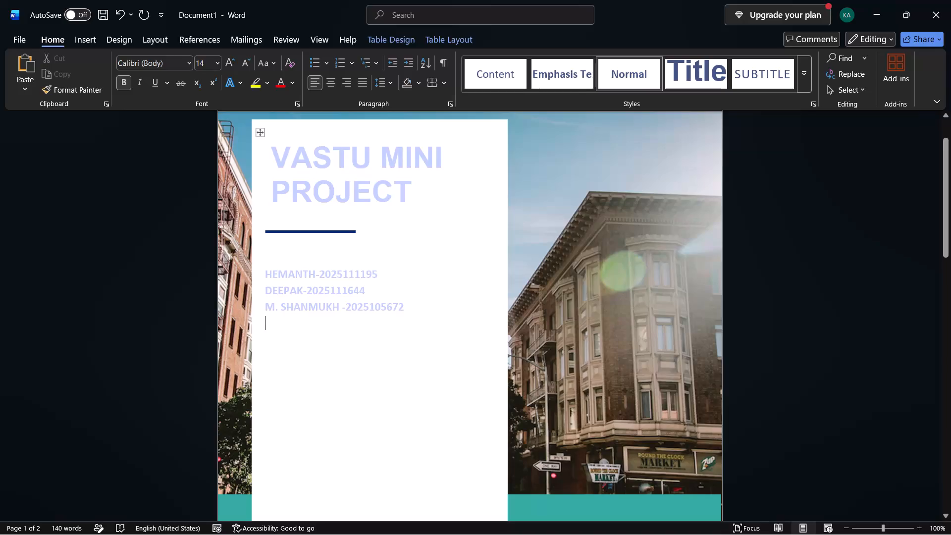
Paste the fourth author's name and ID number on the empty line below the third author on the cover page.
key("ctrl+v")
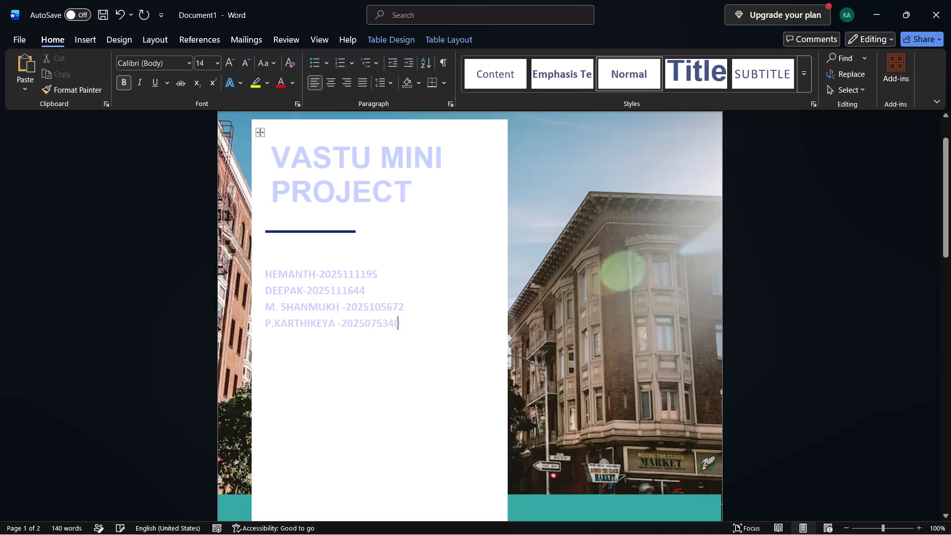
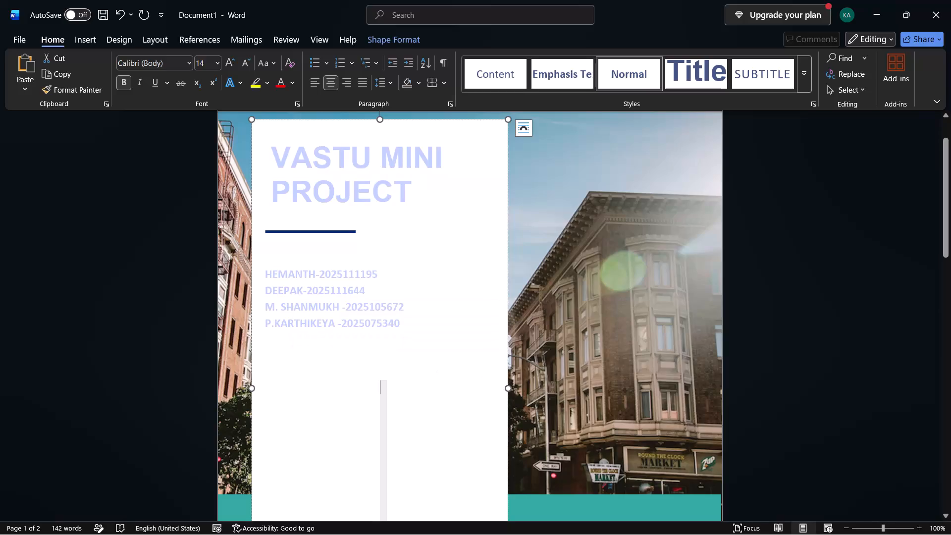
Paste the fifth author's name and ID number on a new line below the fourth author on the cover page.
left_click(415, 324)
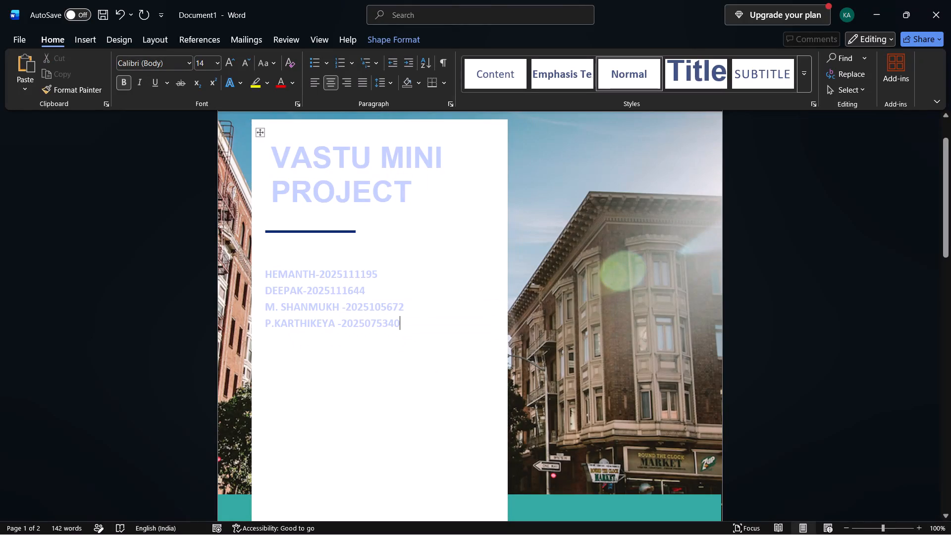
key("Return")
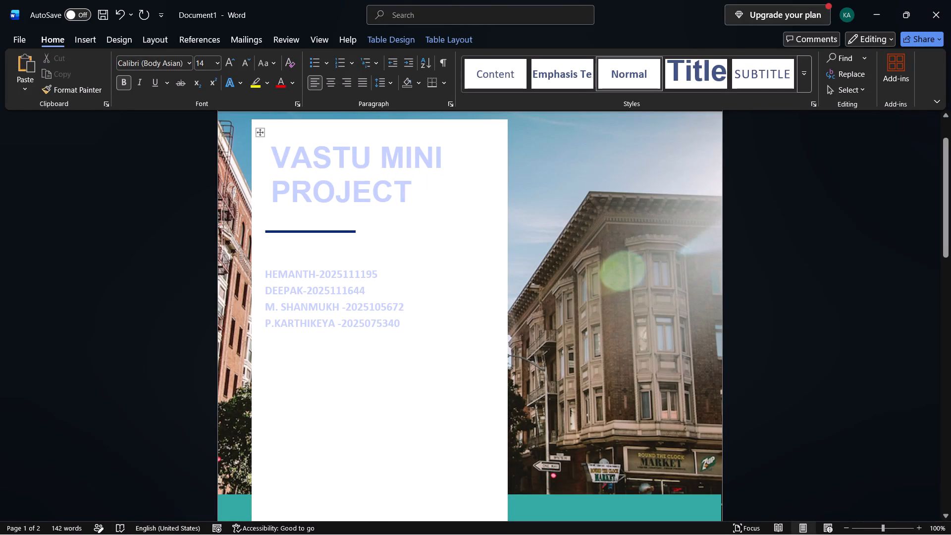
key("ctrl+v")
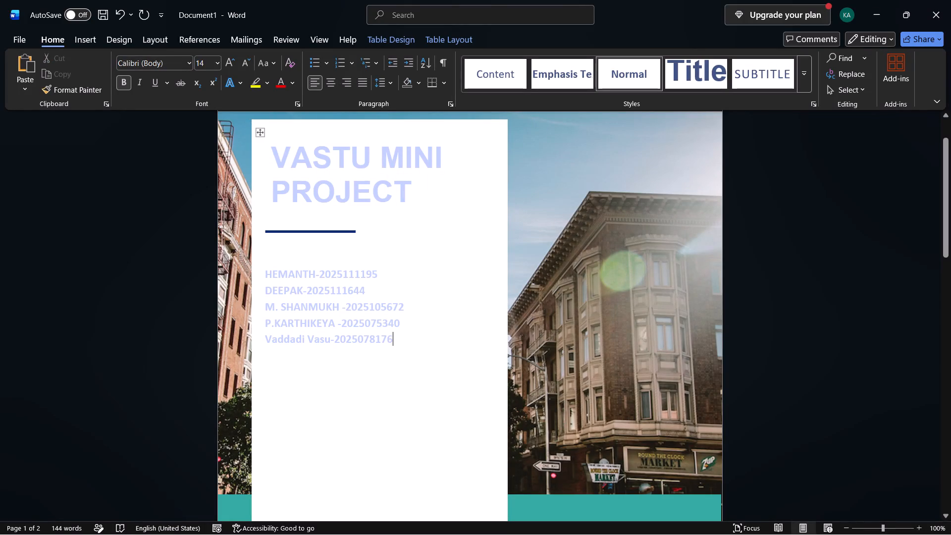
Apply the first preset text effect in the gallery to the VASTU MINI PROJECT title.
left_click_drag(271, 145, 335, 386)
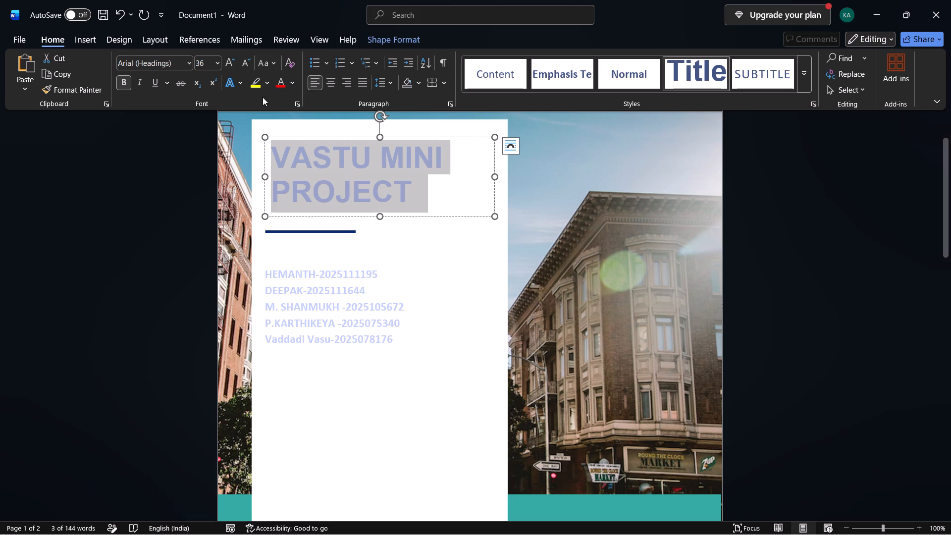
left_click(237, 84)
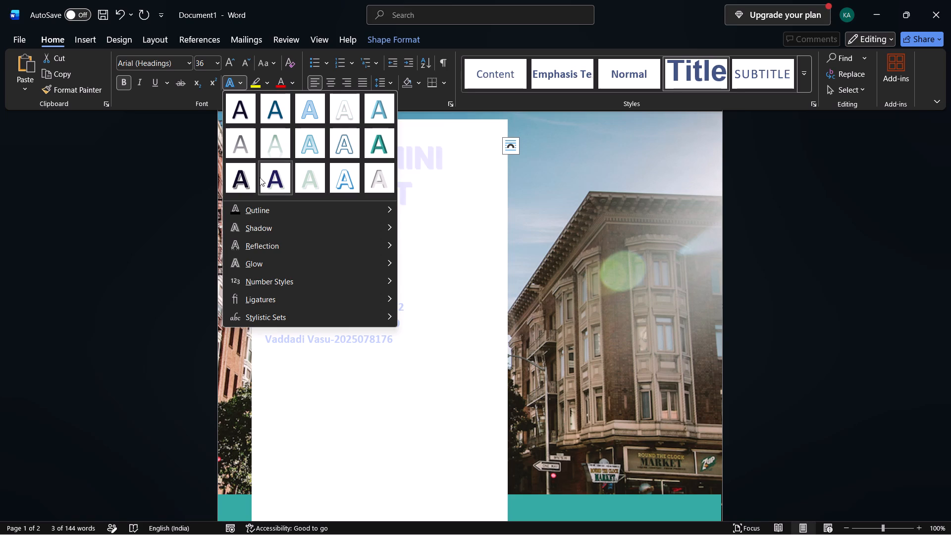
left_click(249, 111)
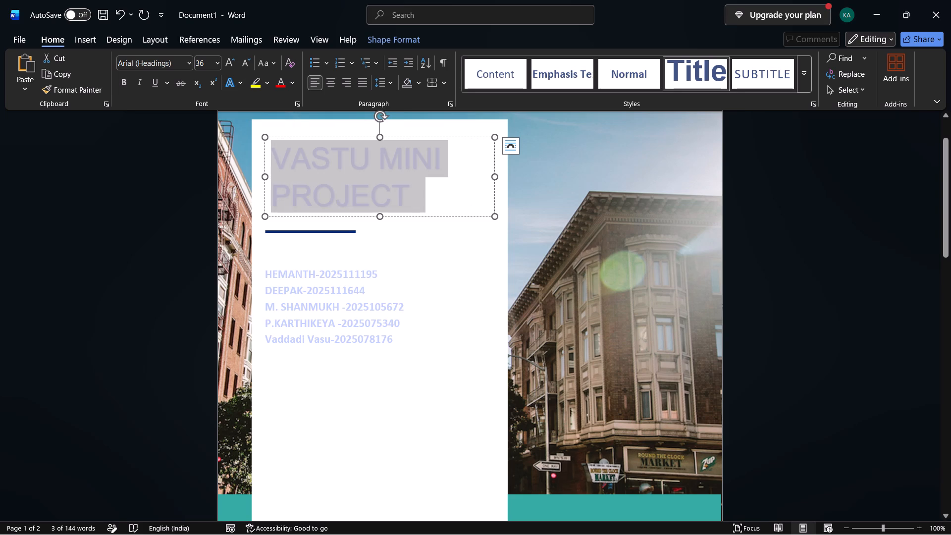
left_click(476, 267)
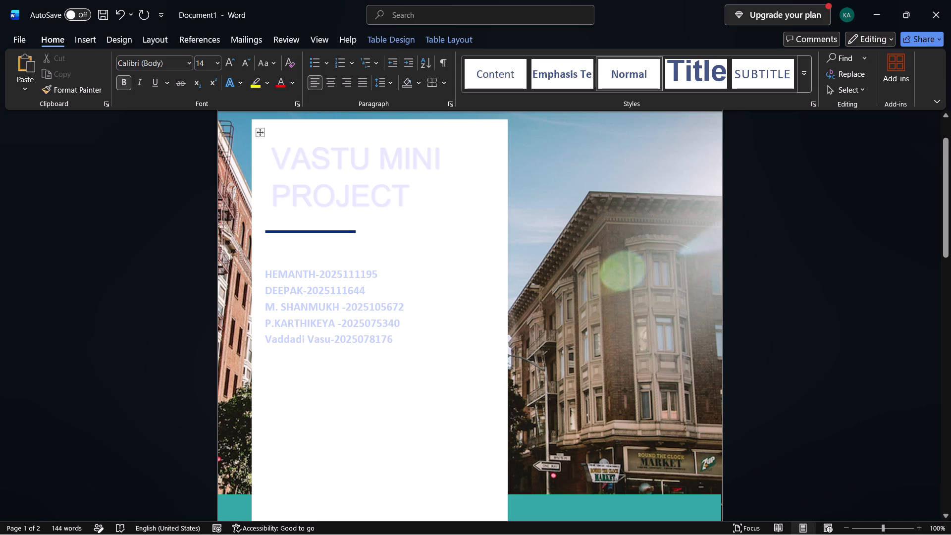
Apply the blue-outlined preset text effect from the gallery's third row to the VASTU MINI PROJECT title.
left_click_drag(272, 145, 396, 236)
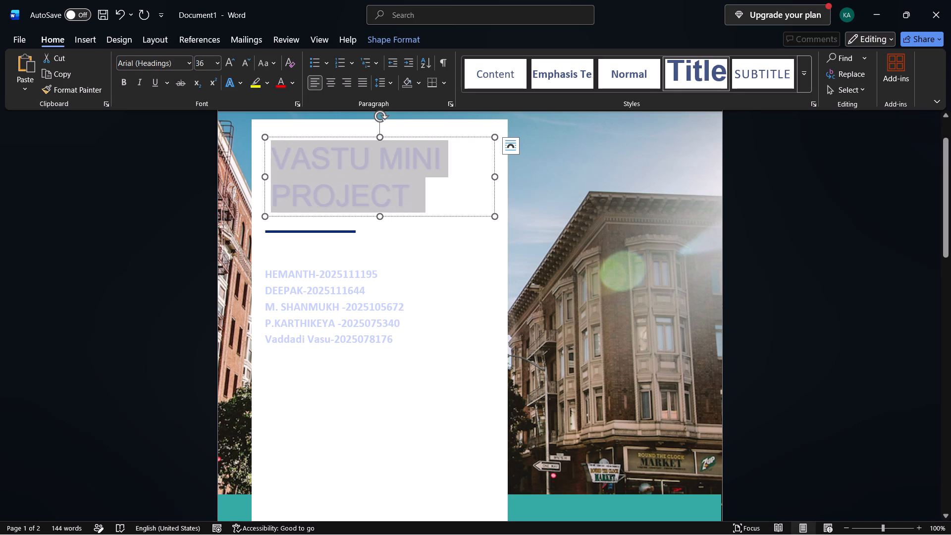
left_click(237, 86)
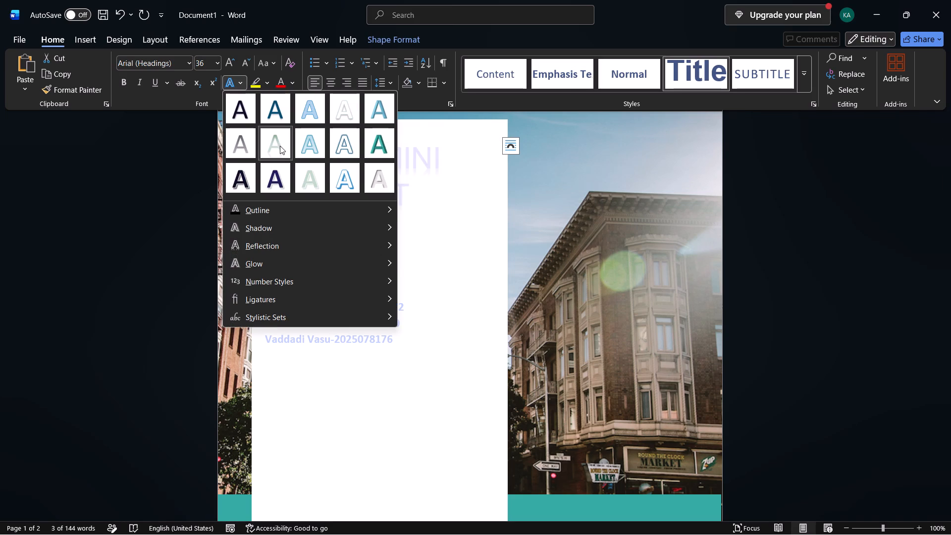
left_click(346, 179)
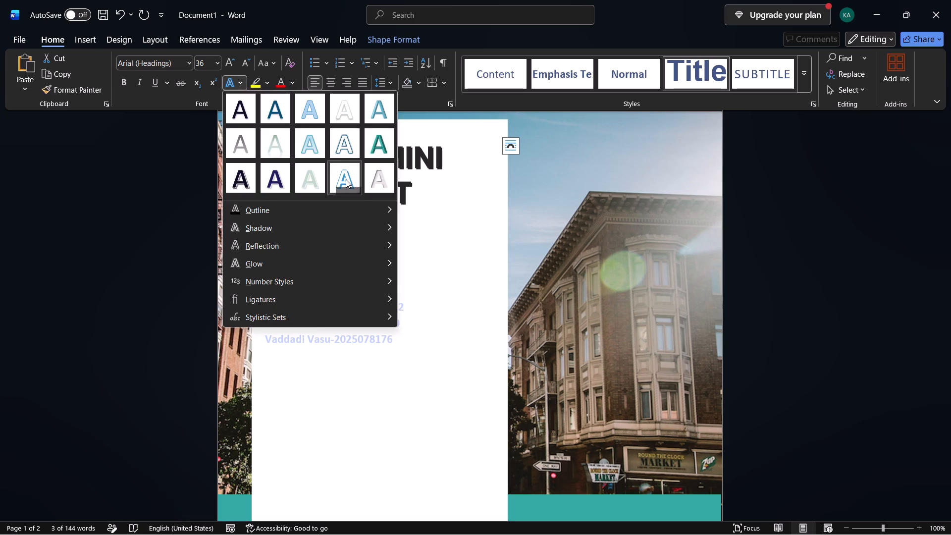
left_click(448, 252)
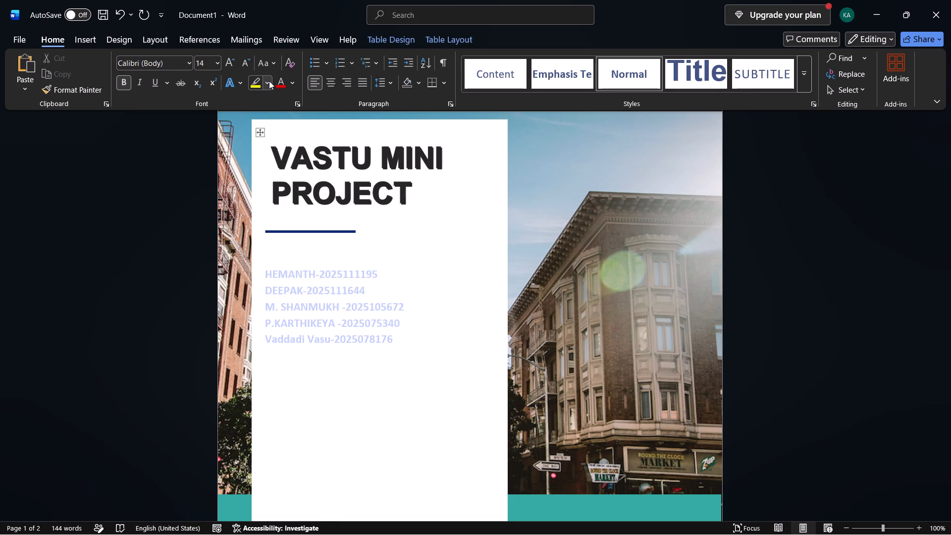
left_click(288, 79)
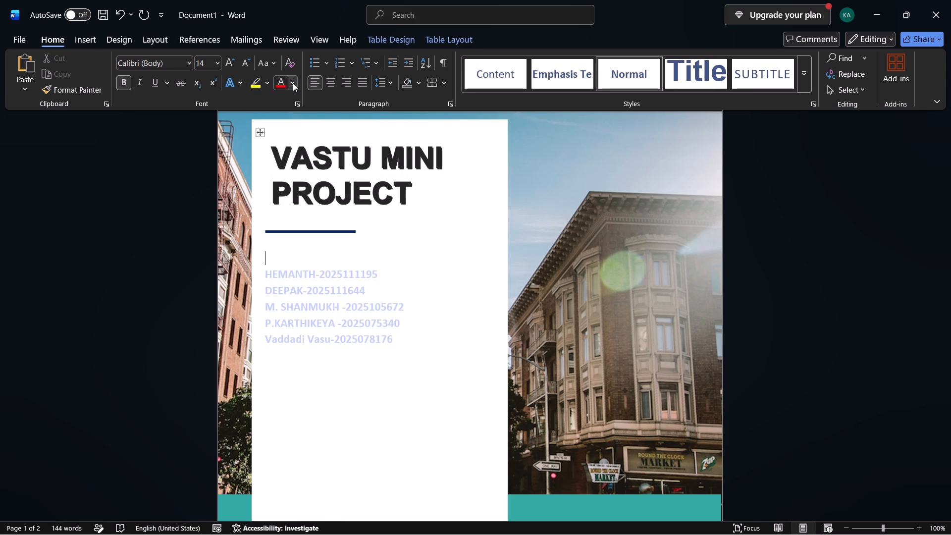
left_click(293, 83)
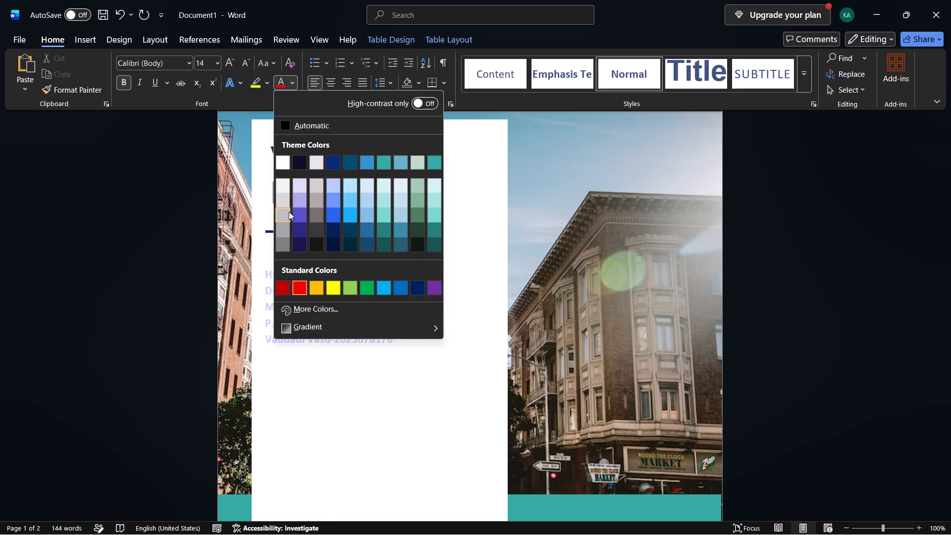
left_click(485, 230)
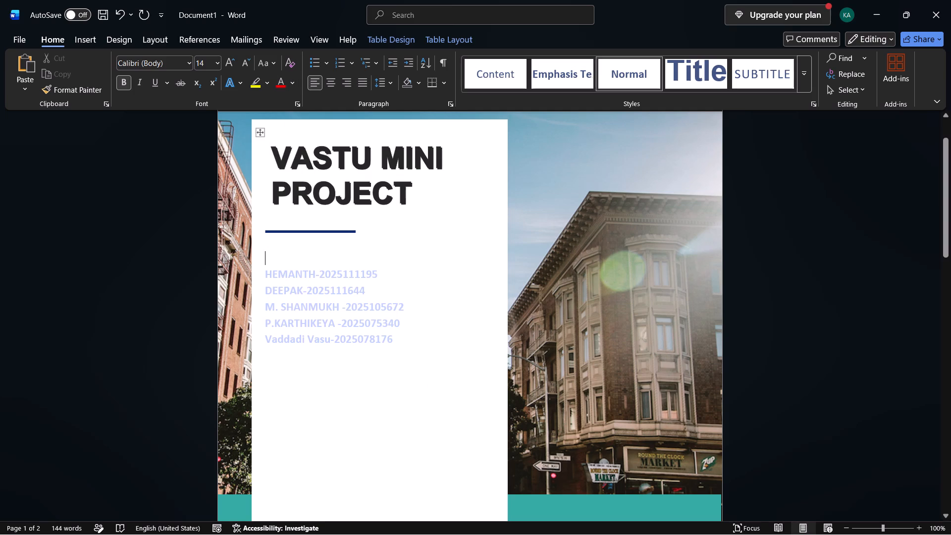
Set the font colour of the VASTU MINI PROJECT title to standard yellow.
left_click_drag(272, 145, 358, 216)
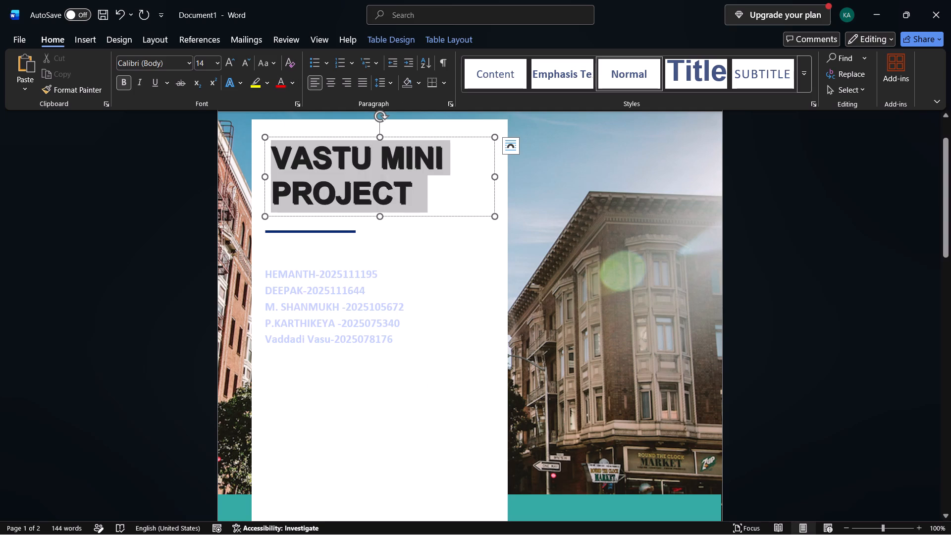
left_click_drag(358, 216, 377, 222)
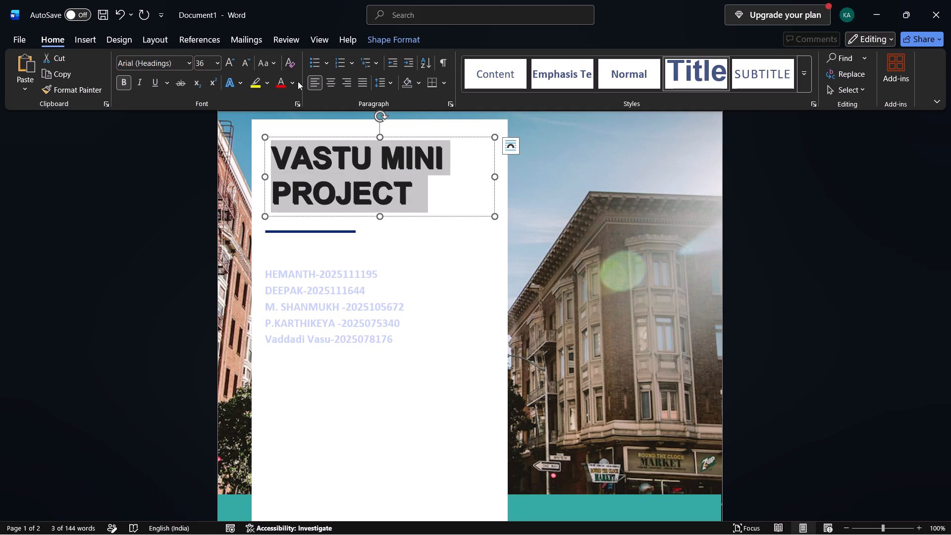
left_click(291, 83)
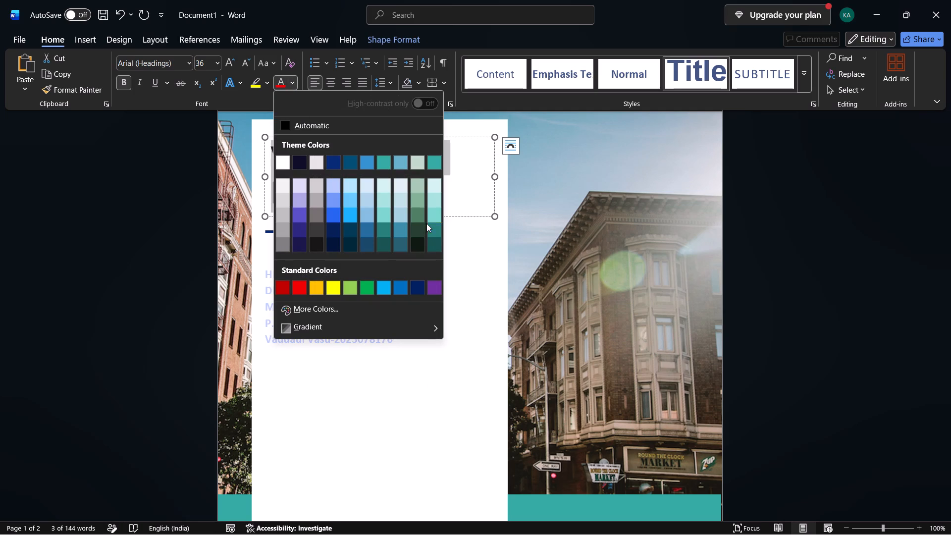
left_click(329, 289)
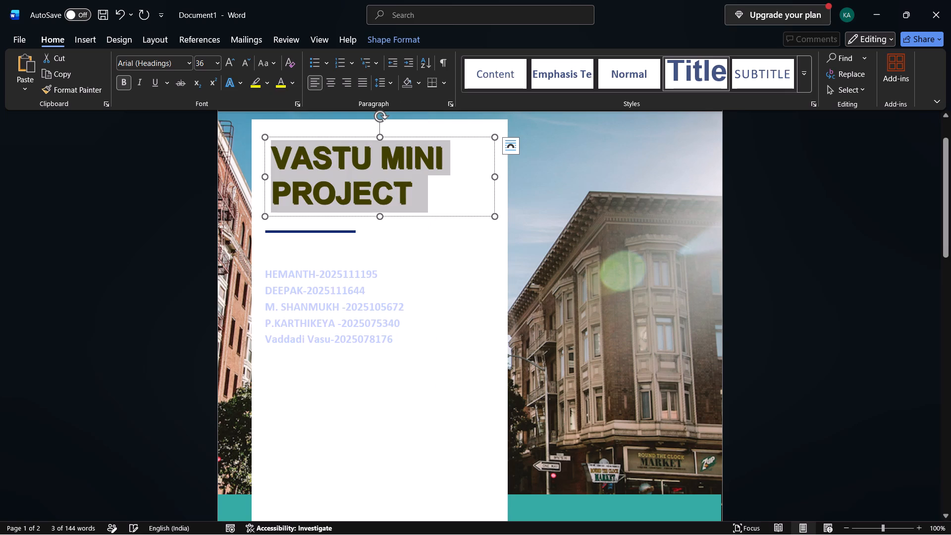
left_click(630, 267)
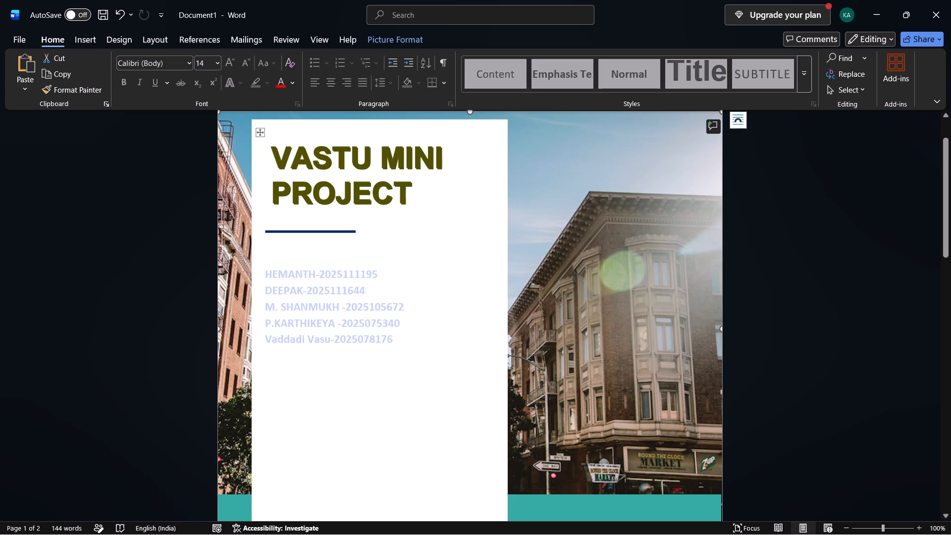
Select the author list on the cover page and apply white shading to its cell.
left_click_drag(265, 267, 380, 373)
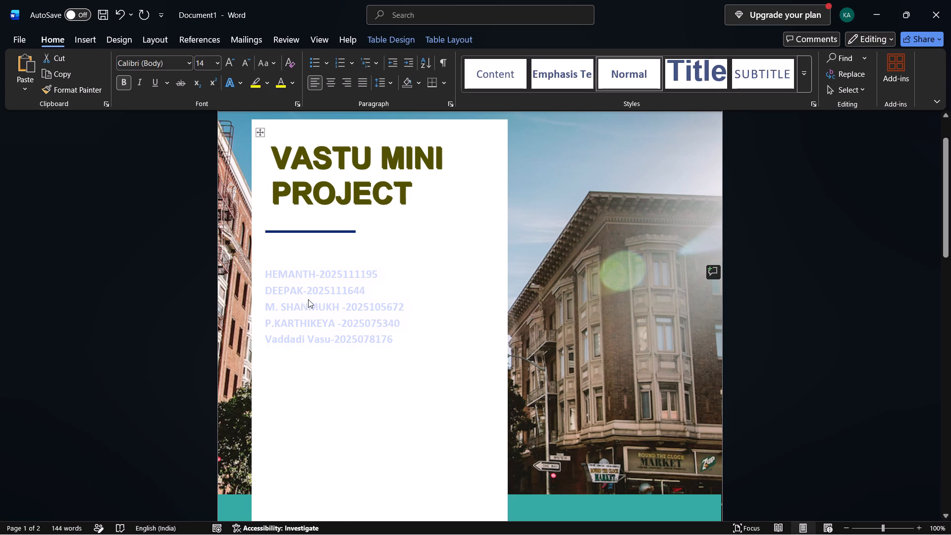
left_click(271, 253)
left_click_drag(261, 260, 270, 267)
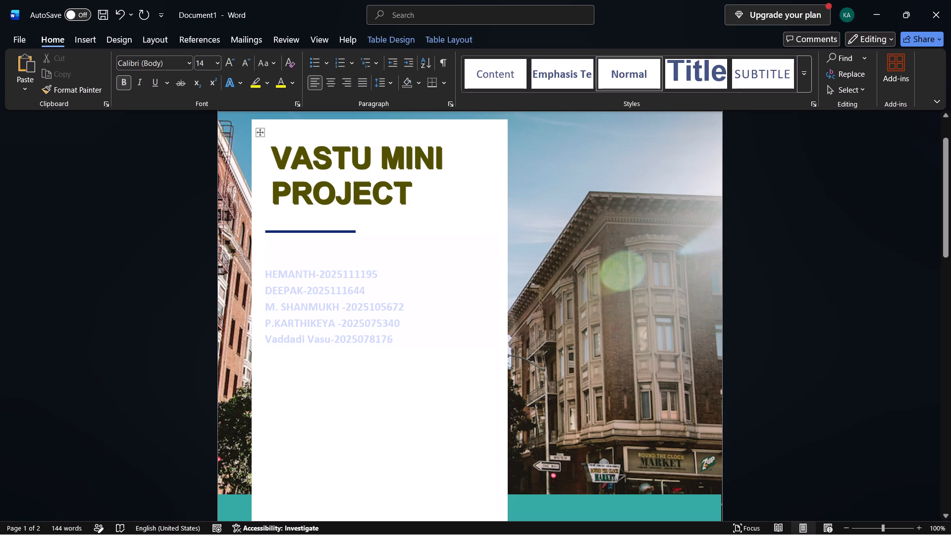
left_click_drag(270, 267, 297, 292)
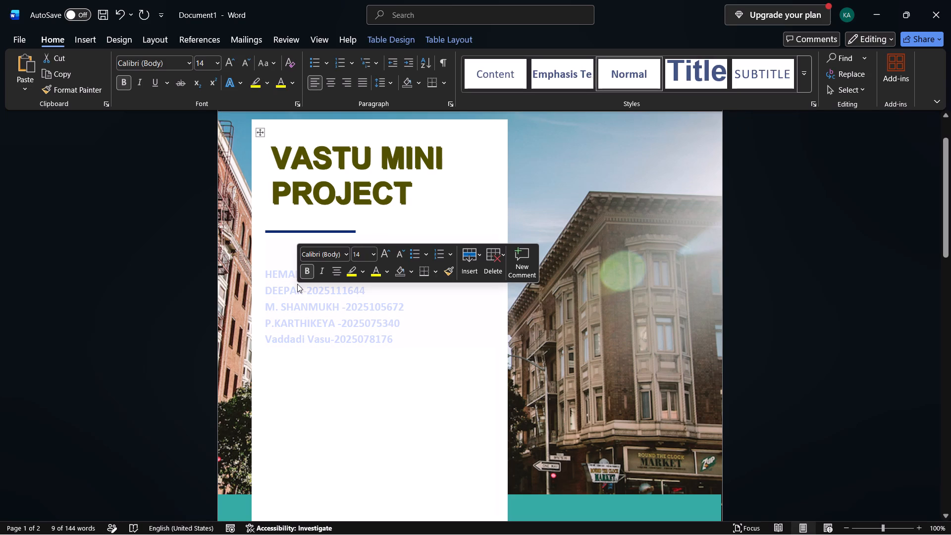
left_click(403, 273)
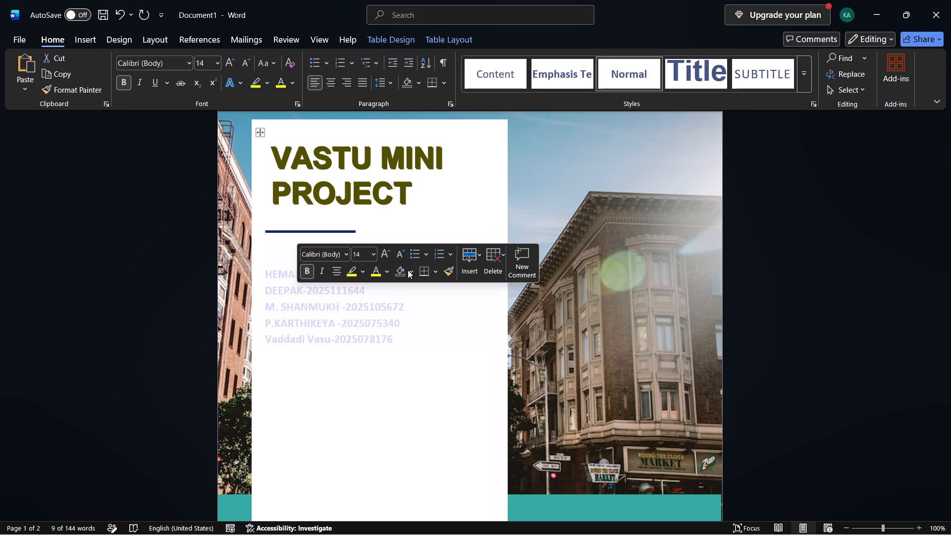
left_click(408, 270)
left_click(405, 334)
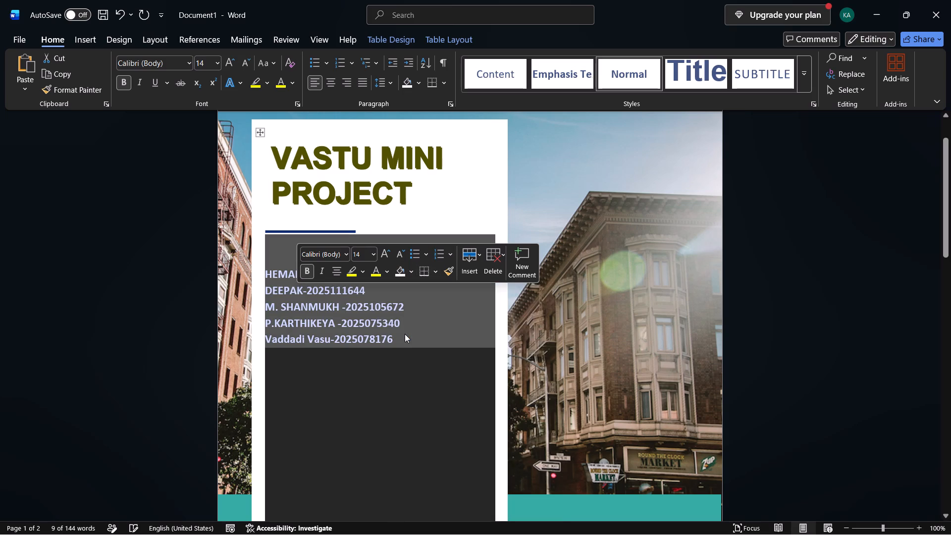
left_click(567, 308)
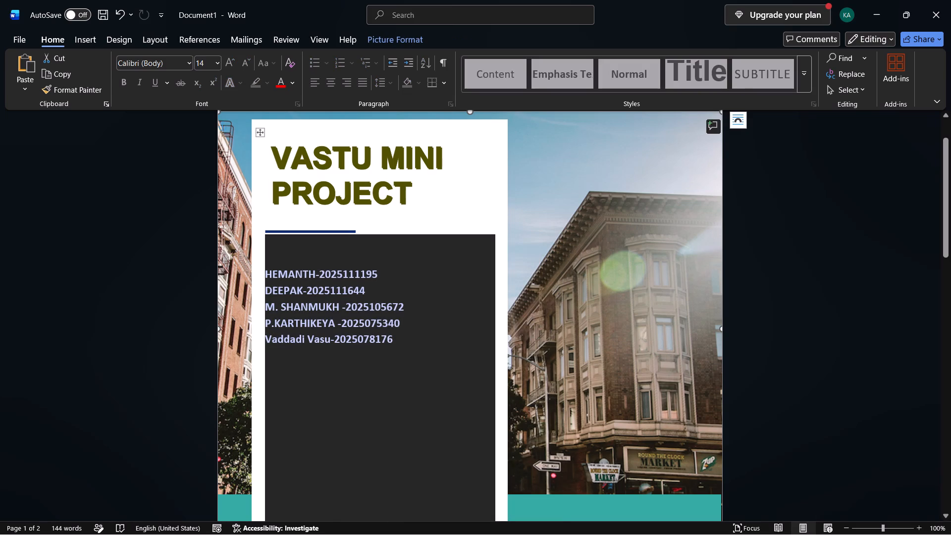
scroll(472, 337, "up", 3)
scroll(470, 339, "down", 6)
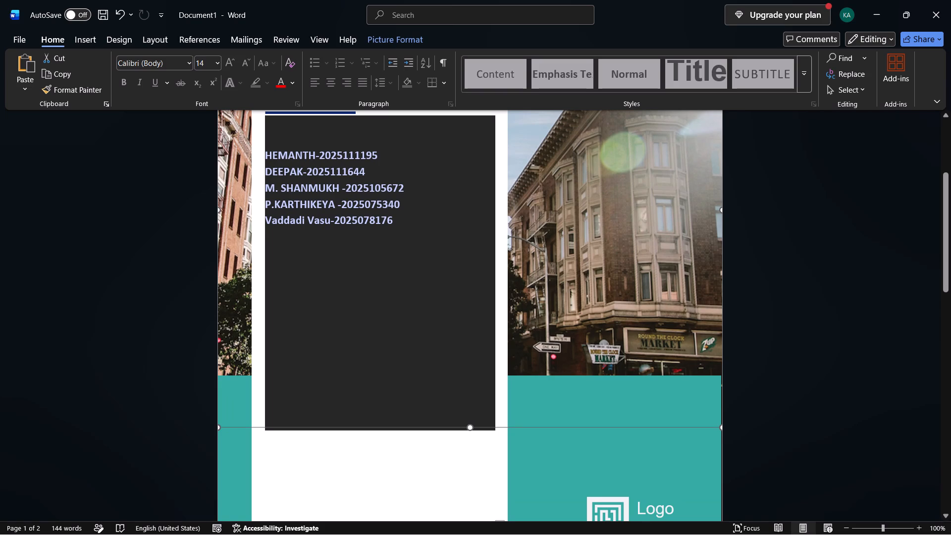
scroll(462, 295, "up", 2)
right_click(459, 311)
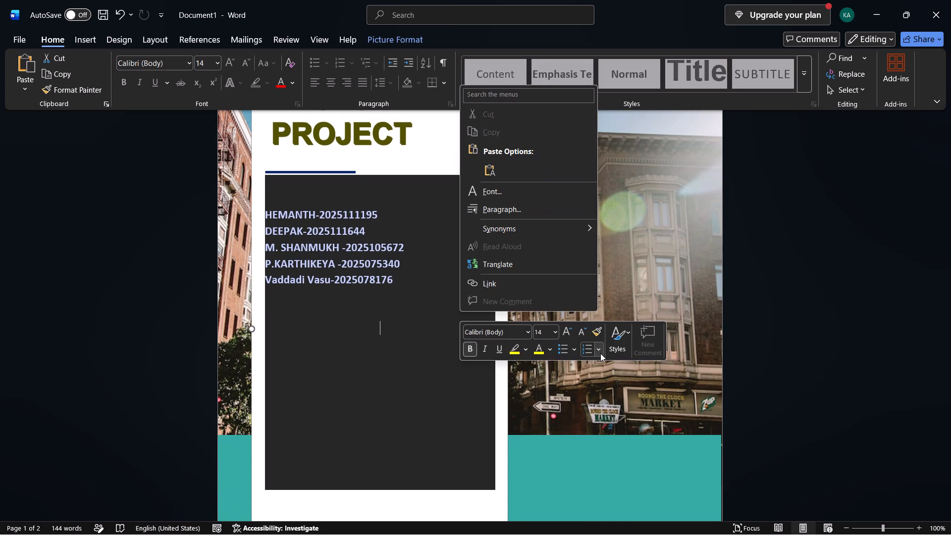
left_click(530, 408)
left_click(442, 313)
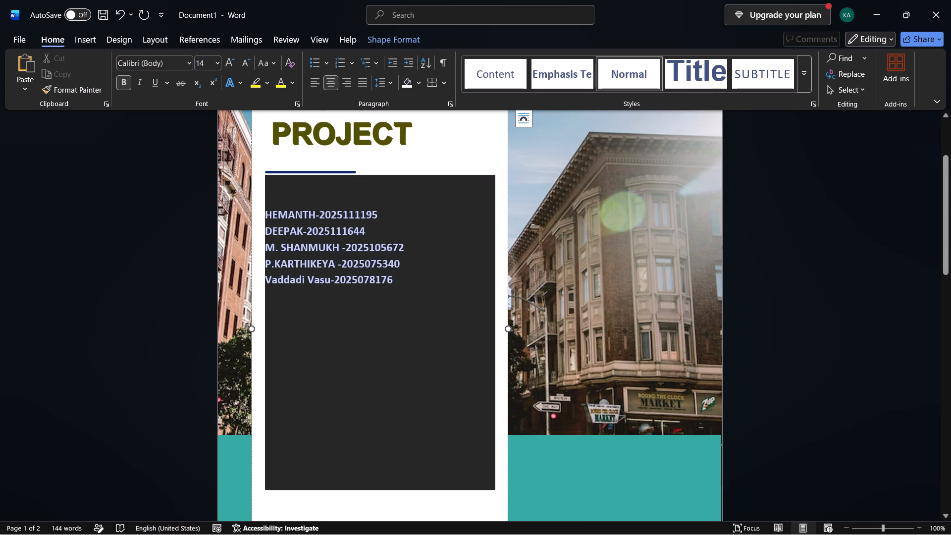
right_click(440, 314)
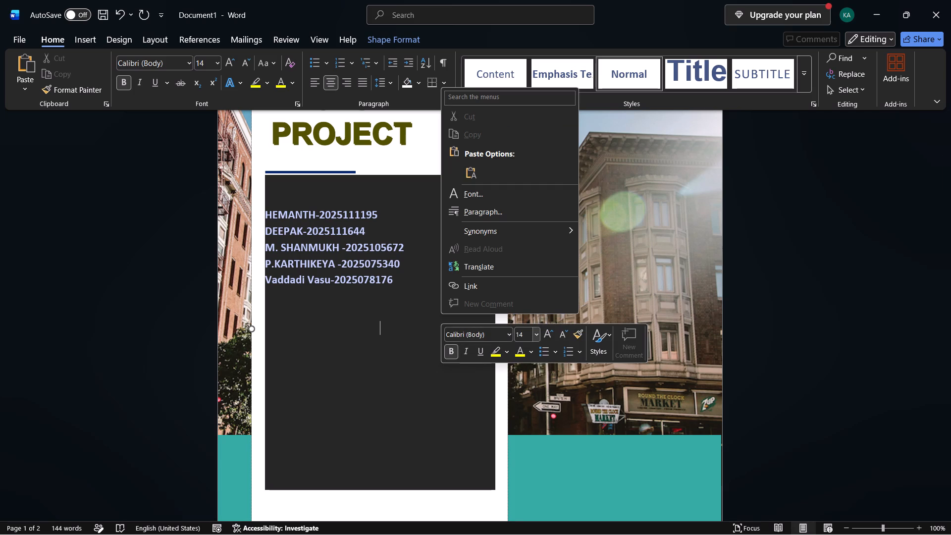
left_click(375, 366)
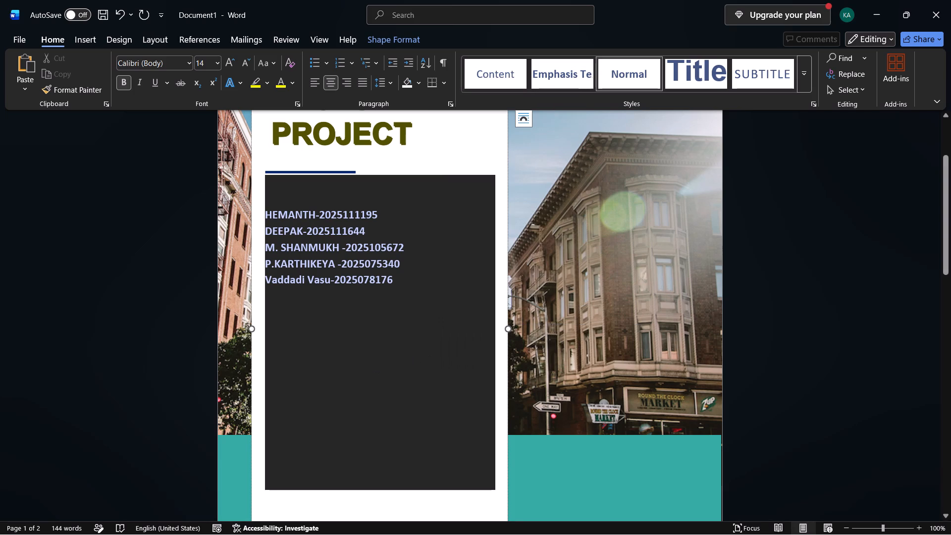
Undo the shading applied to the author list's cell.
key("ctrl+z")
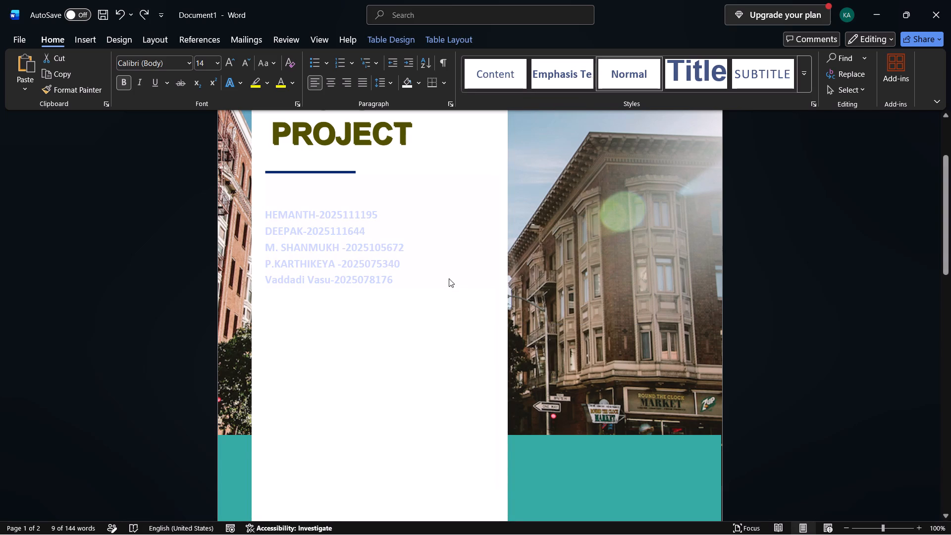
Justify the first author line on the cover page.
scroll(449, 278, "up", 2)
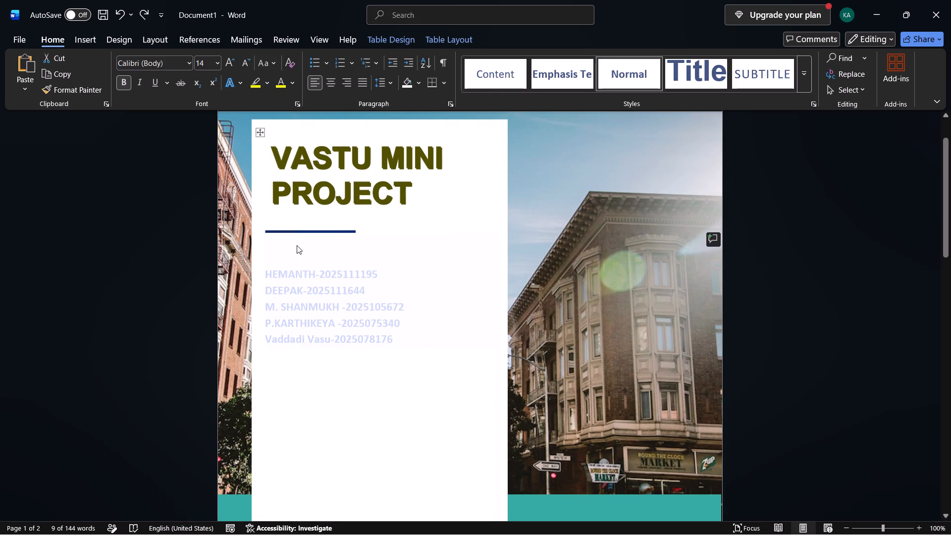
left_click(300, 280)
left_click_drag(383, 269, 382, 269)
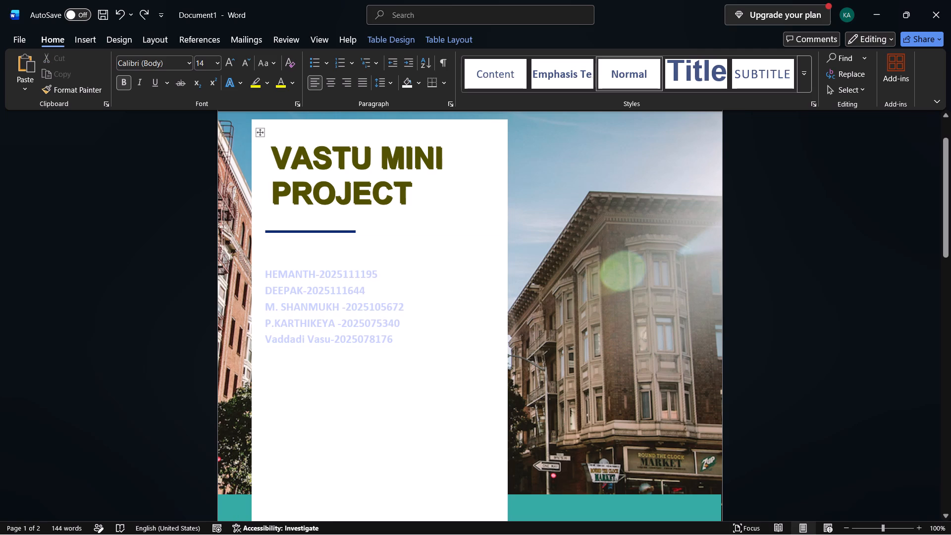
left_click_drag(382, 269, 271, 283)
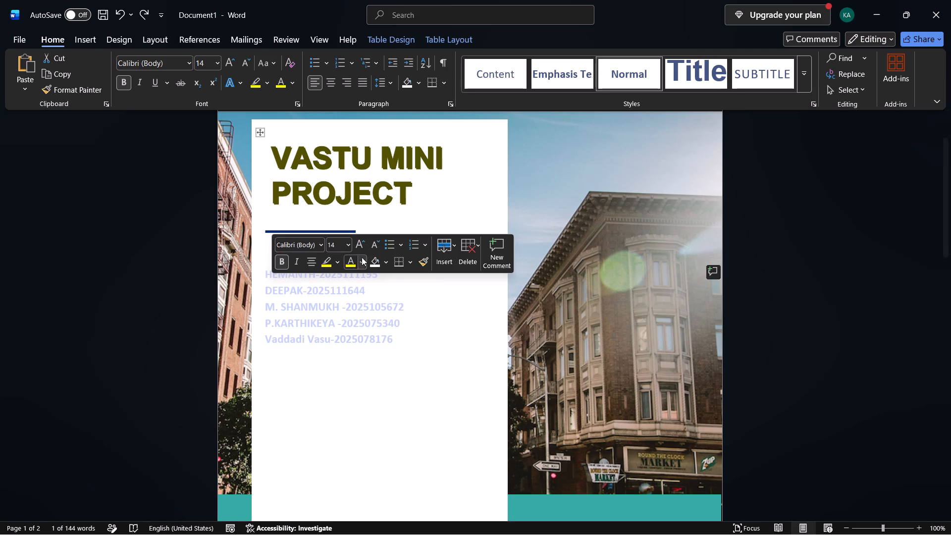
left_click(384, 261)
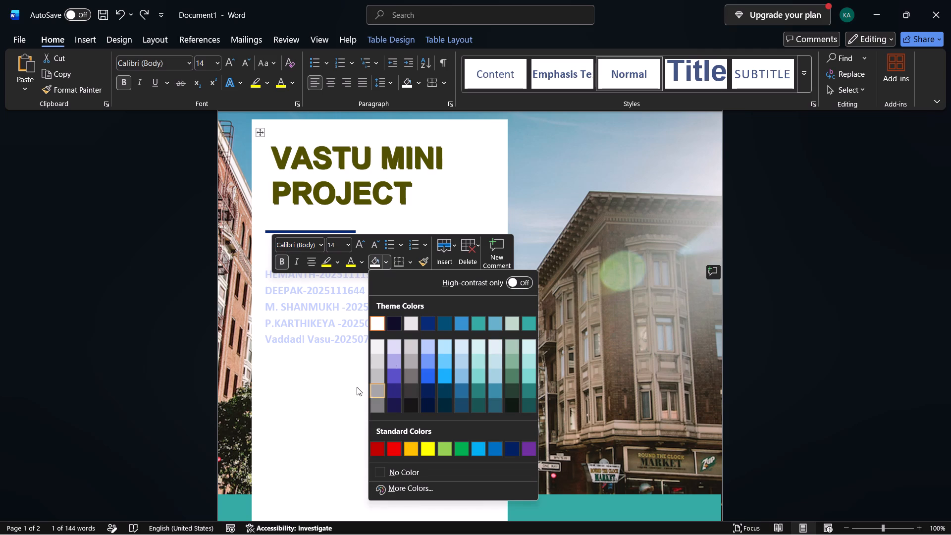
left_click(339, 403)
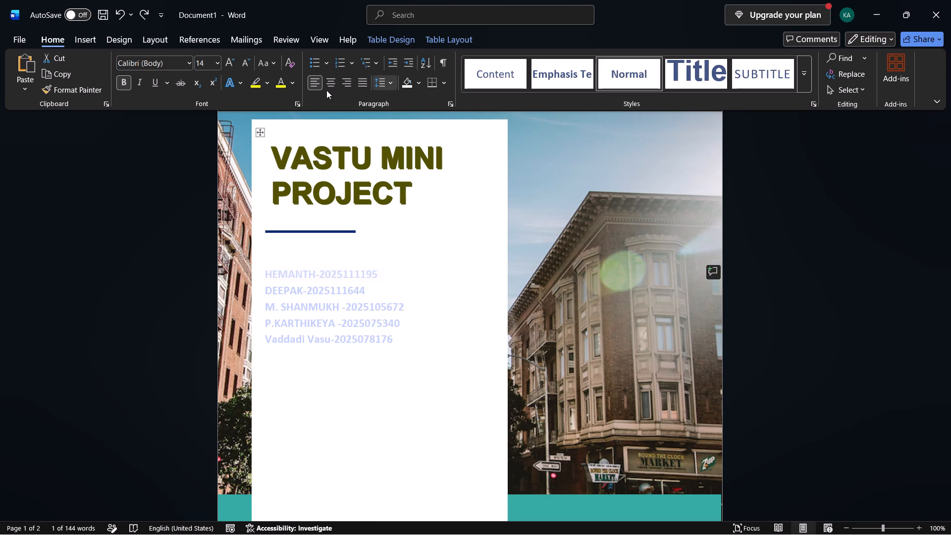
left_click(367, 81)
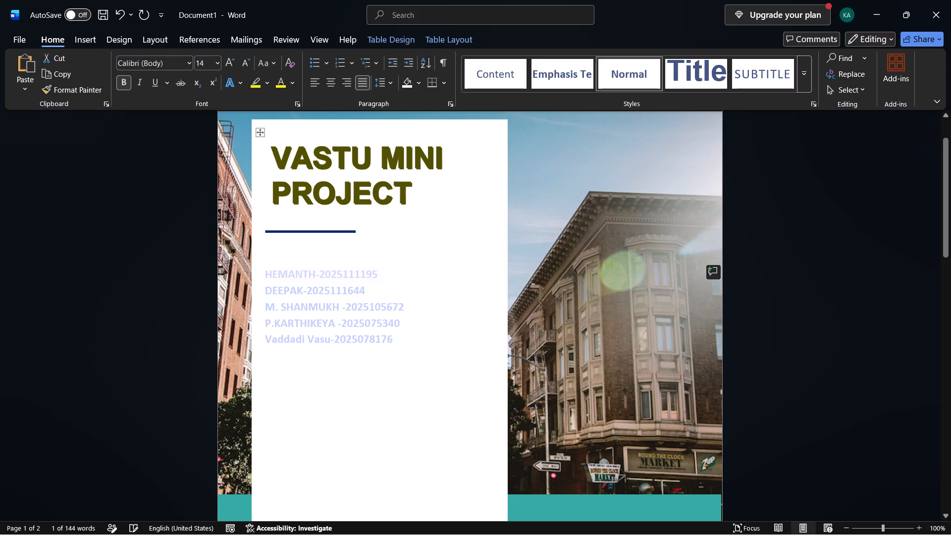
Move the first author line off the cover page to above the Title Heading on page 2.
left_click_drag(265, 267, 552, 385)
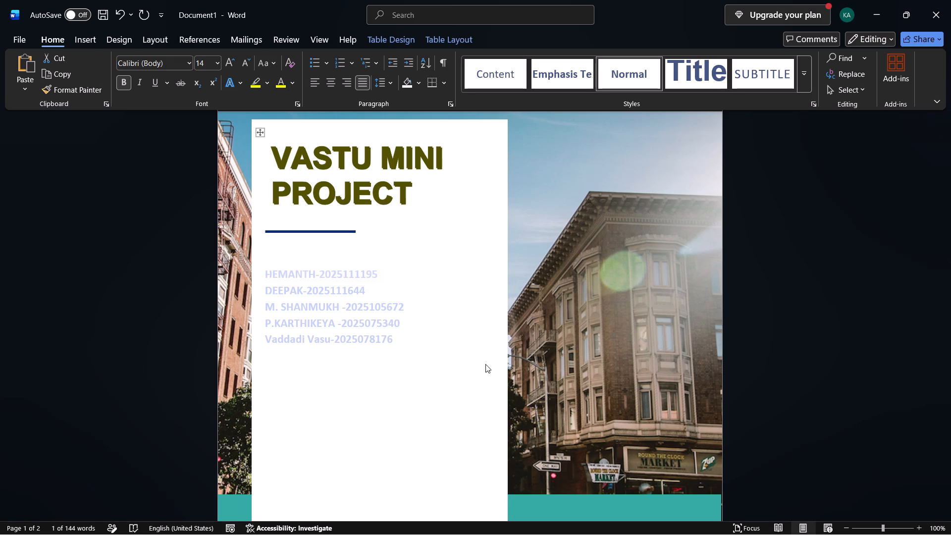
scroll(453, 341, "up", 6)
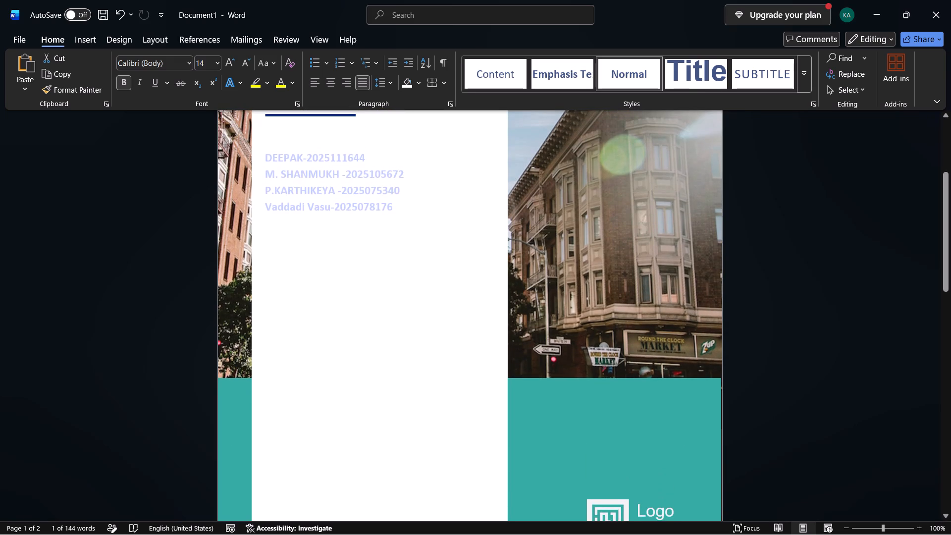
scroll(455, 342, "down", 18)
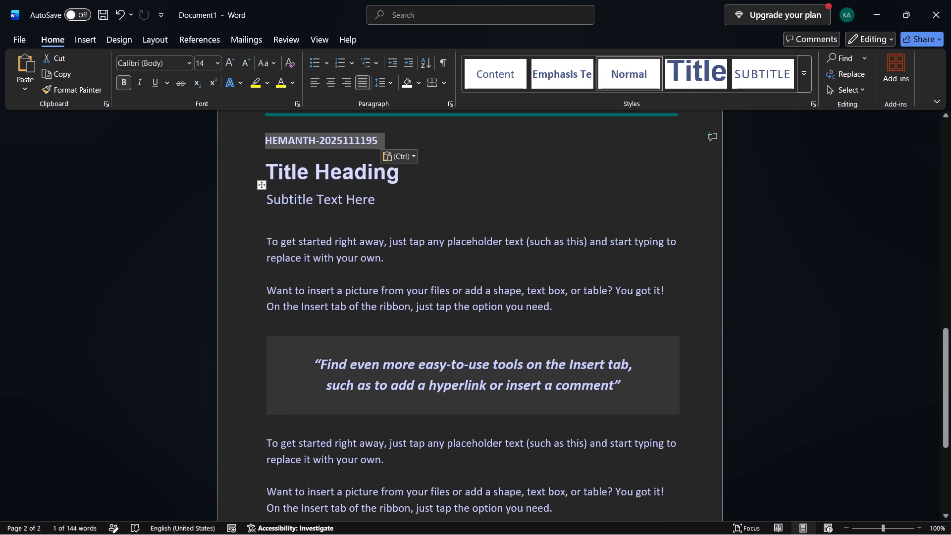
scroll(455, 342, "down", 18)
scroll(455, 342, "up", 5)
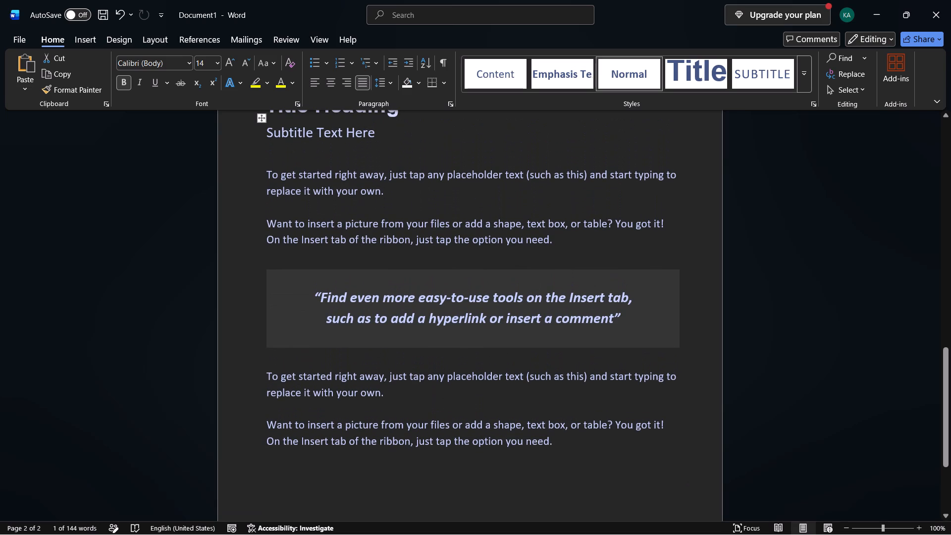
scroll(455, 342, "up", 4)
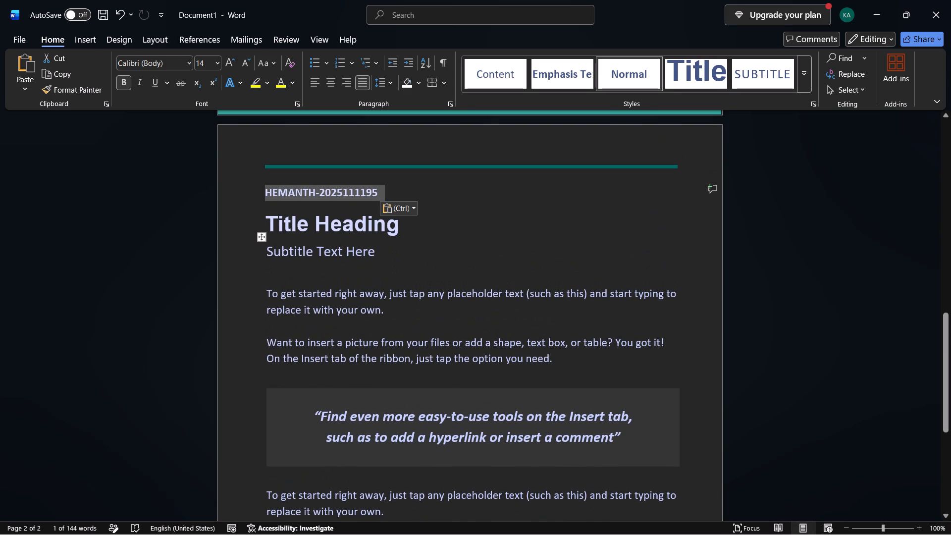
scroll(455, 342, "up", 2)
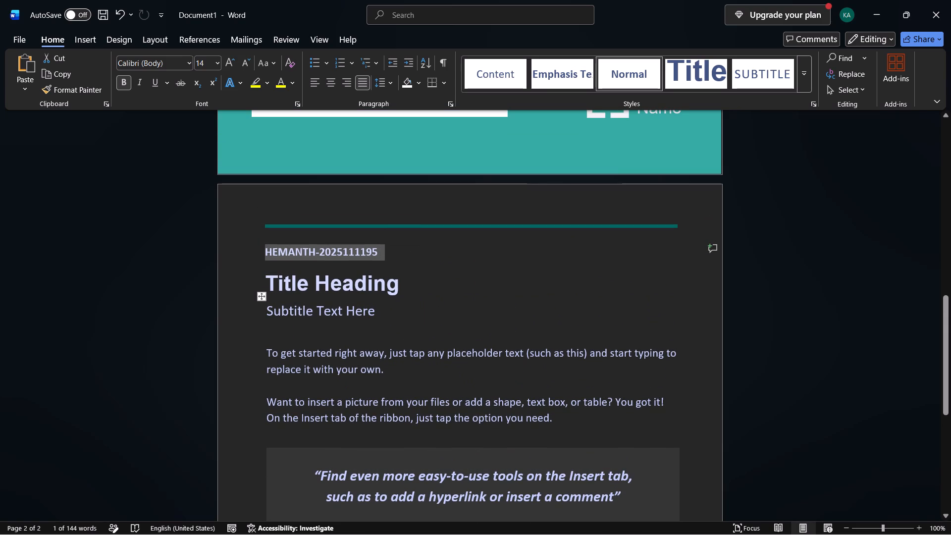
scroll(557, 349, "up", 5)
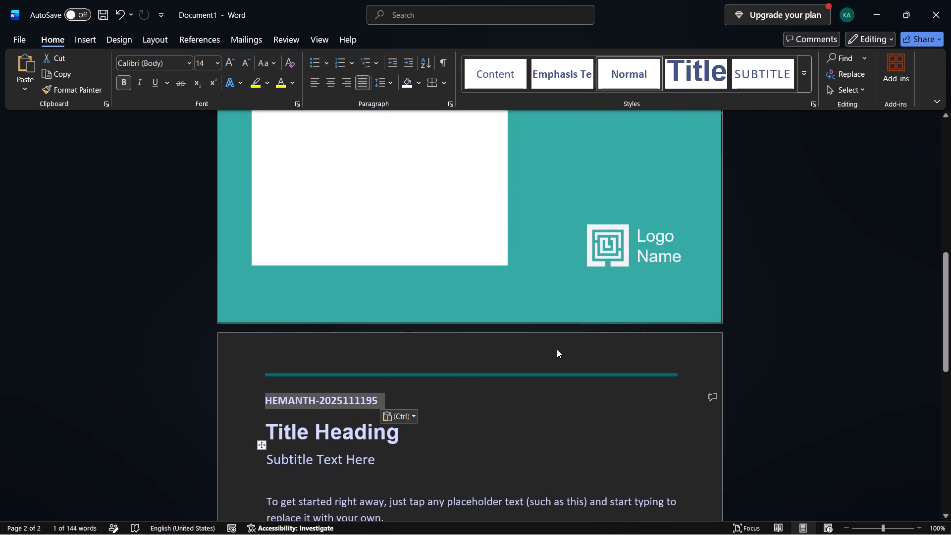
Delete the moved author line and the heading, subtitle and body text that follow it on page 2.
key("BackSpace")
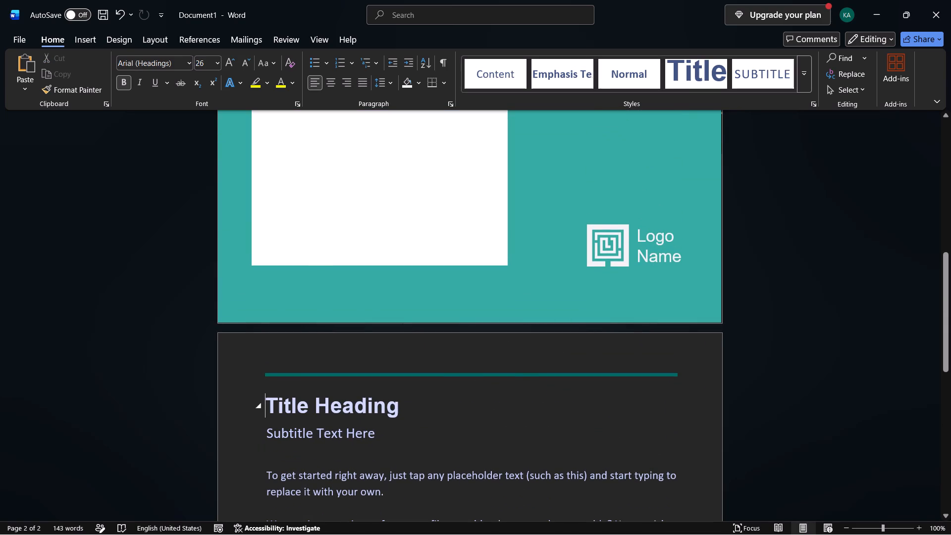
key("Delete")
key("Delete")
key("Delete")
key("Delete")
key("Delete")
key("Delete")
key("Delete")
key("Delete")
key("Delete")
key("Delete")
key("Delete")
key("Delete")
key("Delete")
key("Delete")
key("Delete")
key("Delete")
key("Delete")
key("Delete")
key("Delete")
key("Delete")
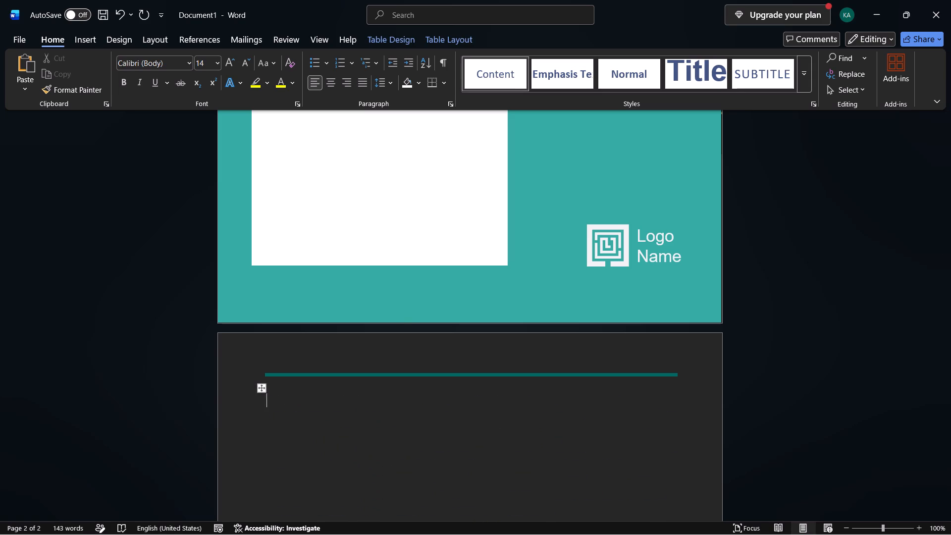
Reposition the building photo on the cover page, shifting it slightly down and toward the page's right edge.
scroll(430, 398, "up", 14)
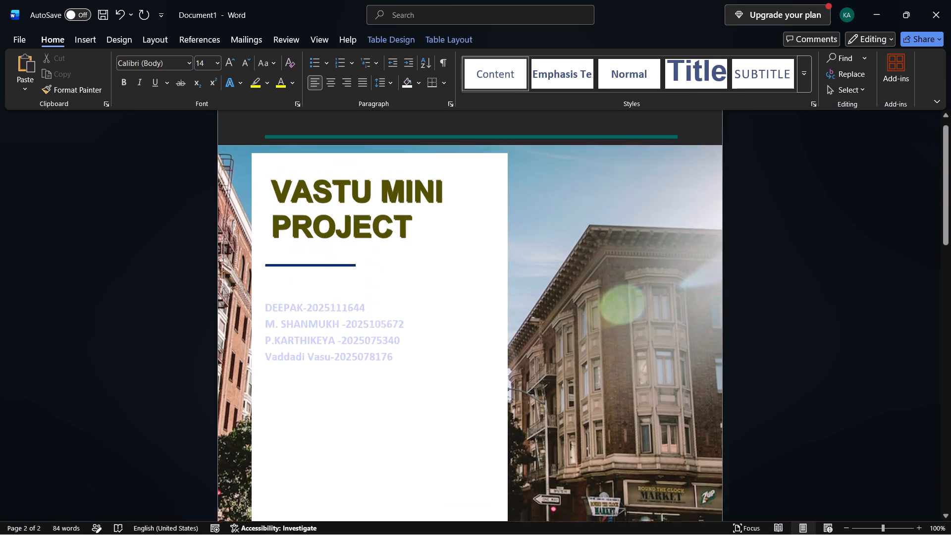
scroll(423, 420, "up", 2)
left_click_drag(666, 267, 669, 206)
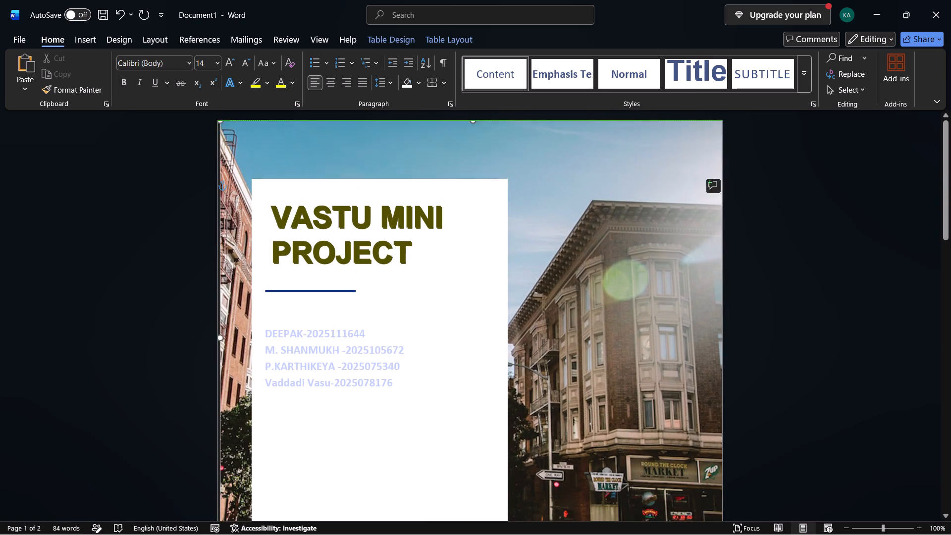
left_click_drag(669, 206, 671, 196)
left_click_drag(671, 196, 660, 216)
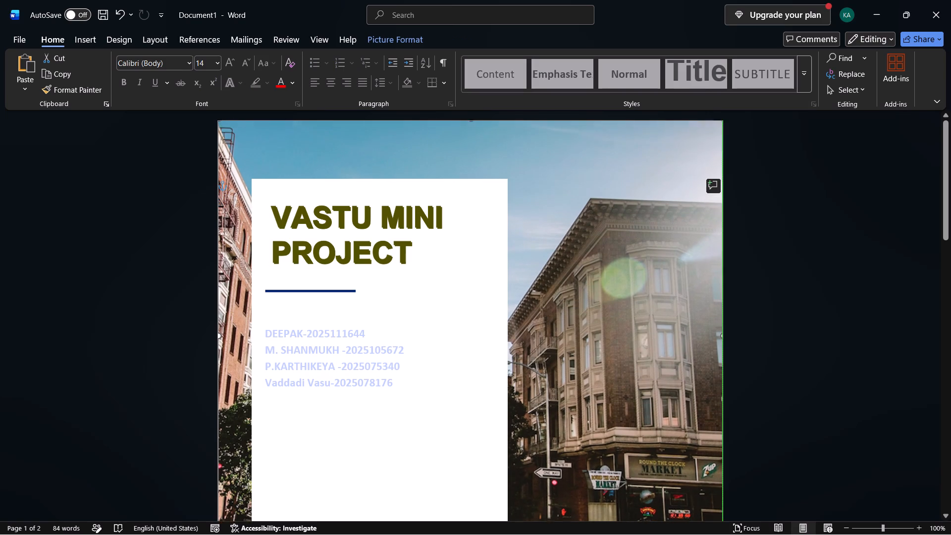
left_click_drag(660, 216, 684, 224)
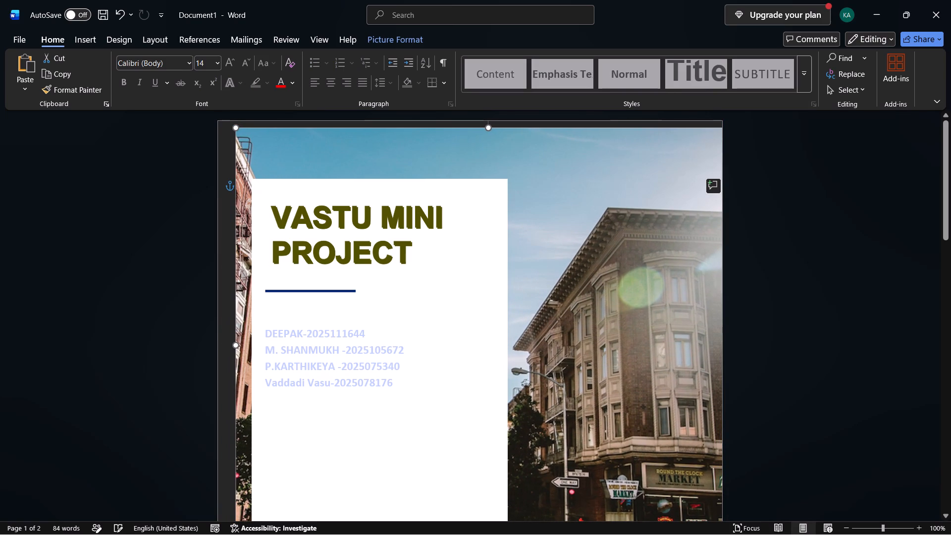
Undo the photo moves, page 2 deletions, author line changes and title styling, back past the entry of the fifth author line.
key("ctrl+z")
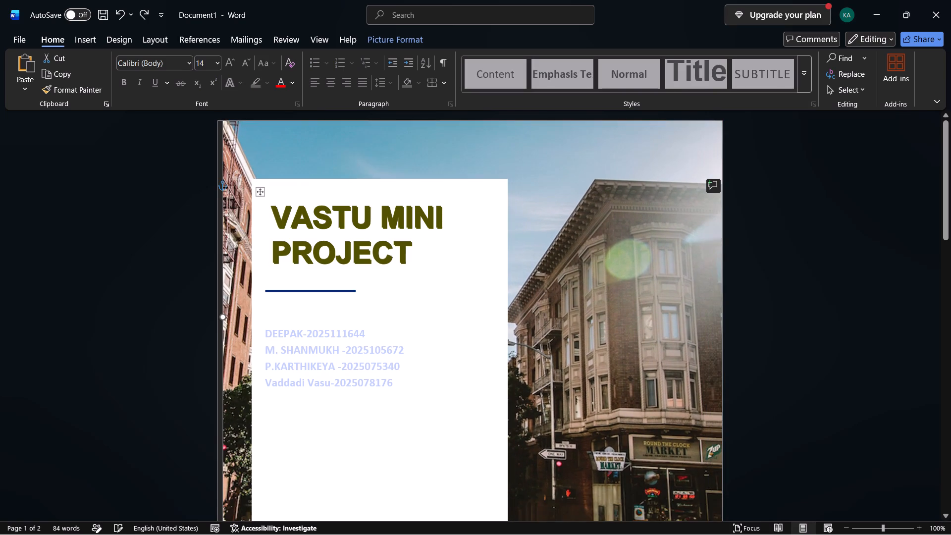
key("ctrl+z")
key("ctrl+z")
key("ctrl+z")
key("ctrl+z")
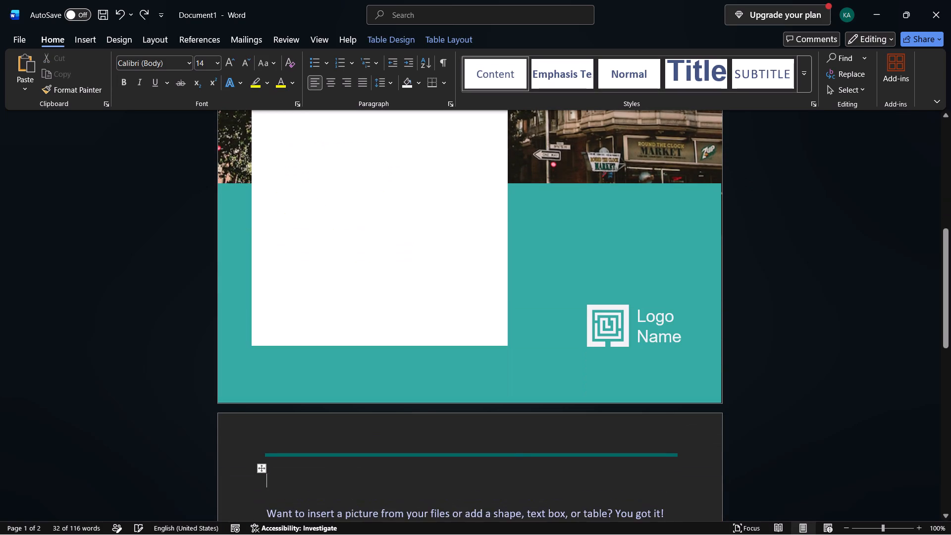
key("ctrl+z")
key("ctrl+z")
key("ctrl+z")
key("ctrl+z")
key("ctrl+z")
key("ctrl+z")
key("ctrl+z")
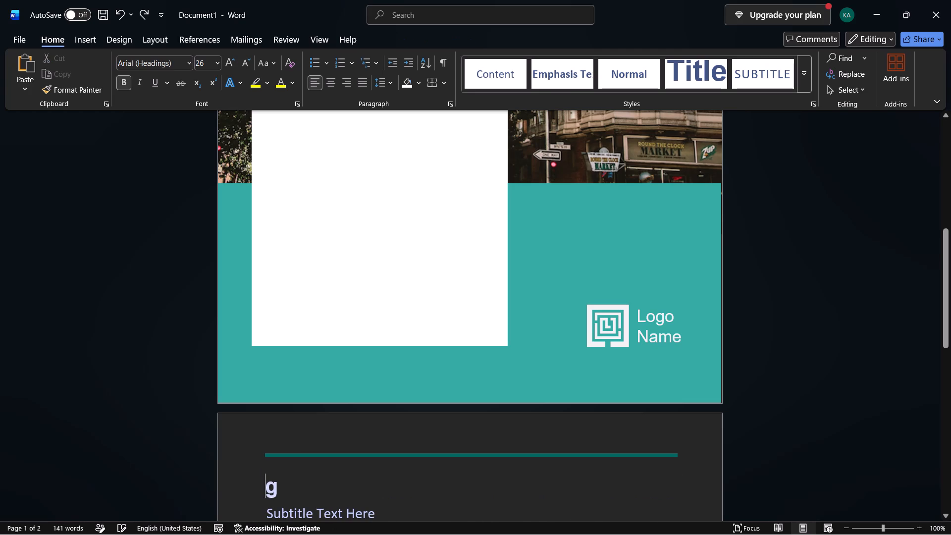
key("ctrl+z")
key("ctrl+z")
key("ctrl+z")
key("ctrl+z")
key("ctrl+z")
key("ctrl+z")
key("ctrl+z")
key("ctrl+z")
key("ctrl+z")
key("ctrl+z")
key("ctrl+z")
key("ctrl+z")
key("ctrl+z")
key("ctrl+z")
key("ctrl+z")
key("ctrl+z")
key("ctrl+z")
key("ctrl+z")
key("ctrl+z")
key("ctrl+z")
key("ctrl+z")
key("ctrl+z")
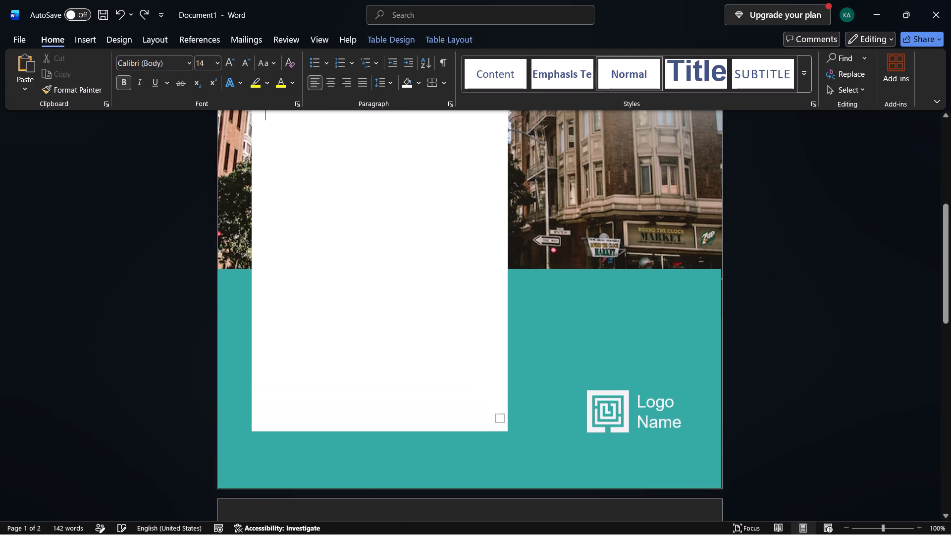
key("ctrl+z")
scroll(374, 320, "up", 5)
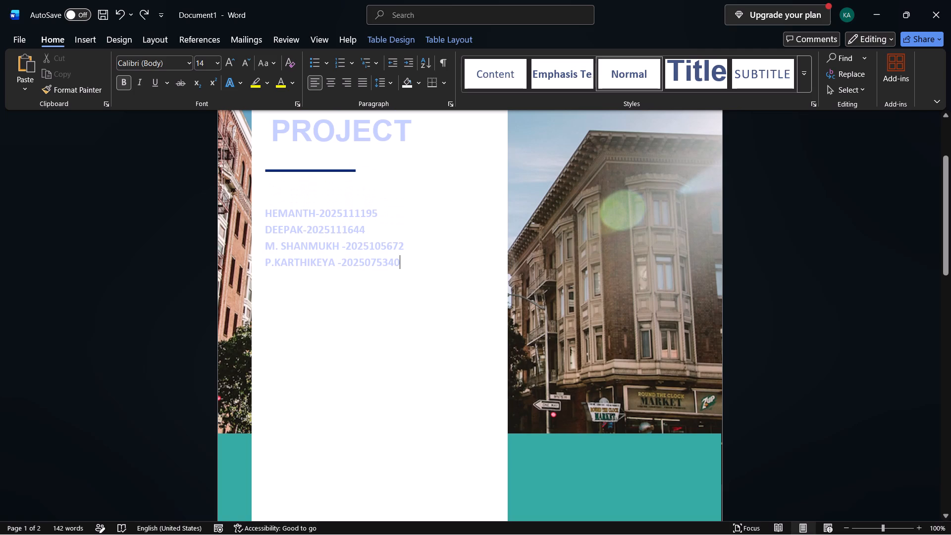
Redo the entry of the fifth author line on the cover page.
key("ctrl+y")
key("ctrl+y")
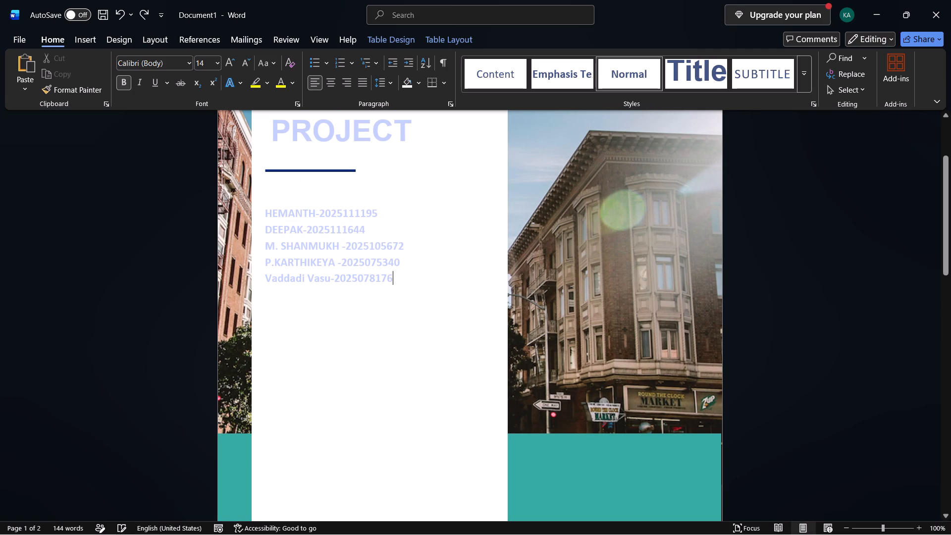
Set the font colour of the VASTU MINI PROJECT title to yellow.
left_click(431, 364)
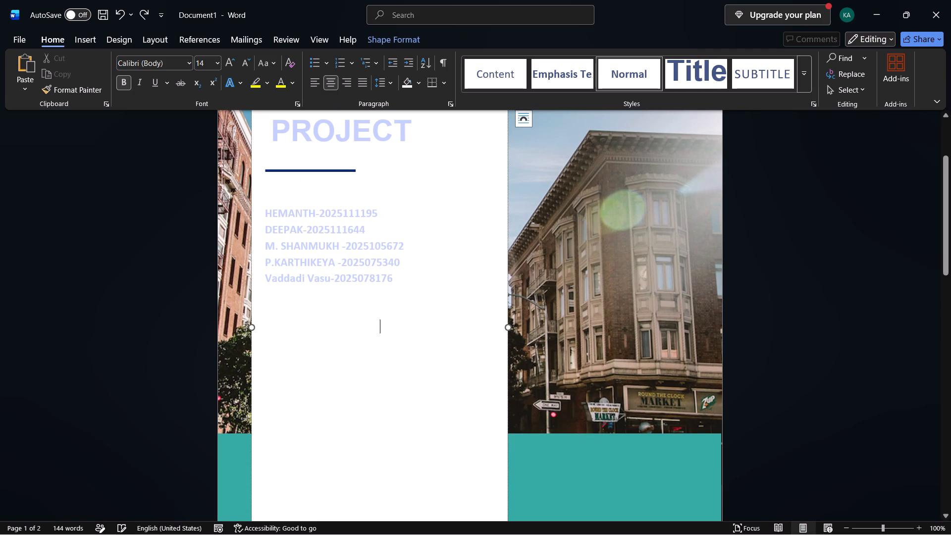
scroll(338, 342, "up", 4)
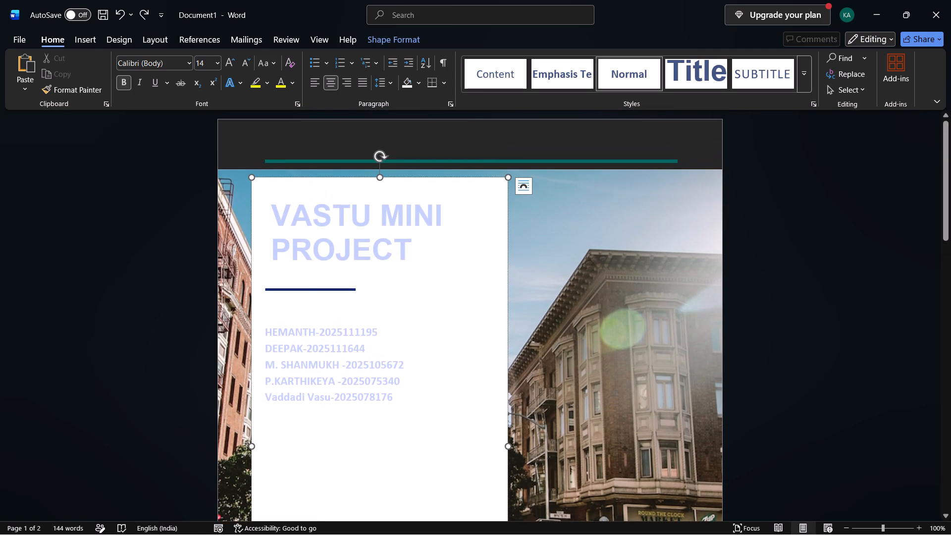
left_click_drag(275, 200, 393, 284)
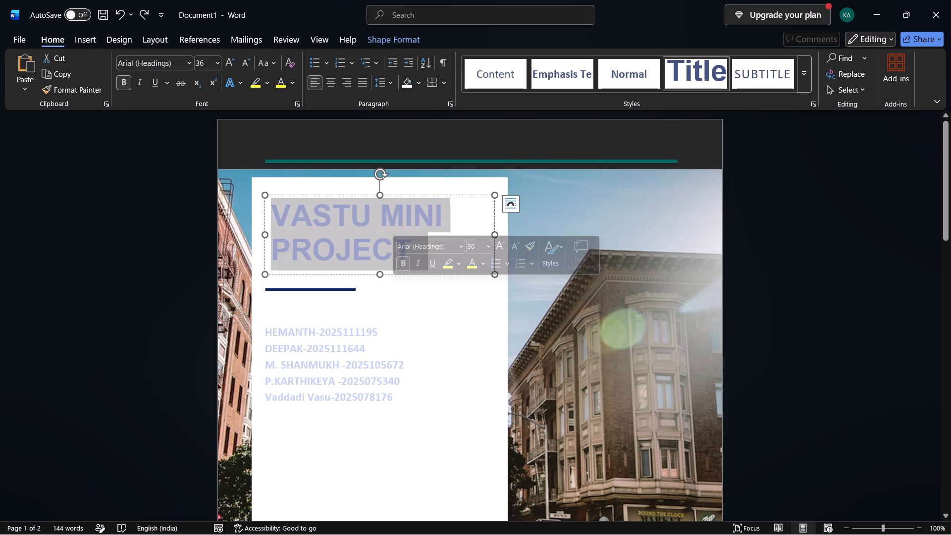
left_click(476, 264)
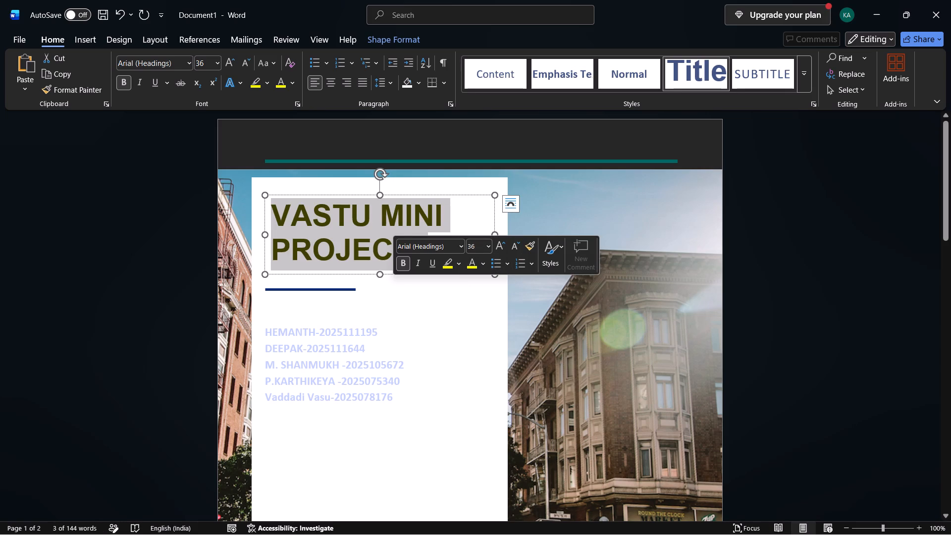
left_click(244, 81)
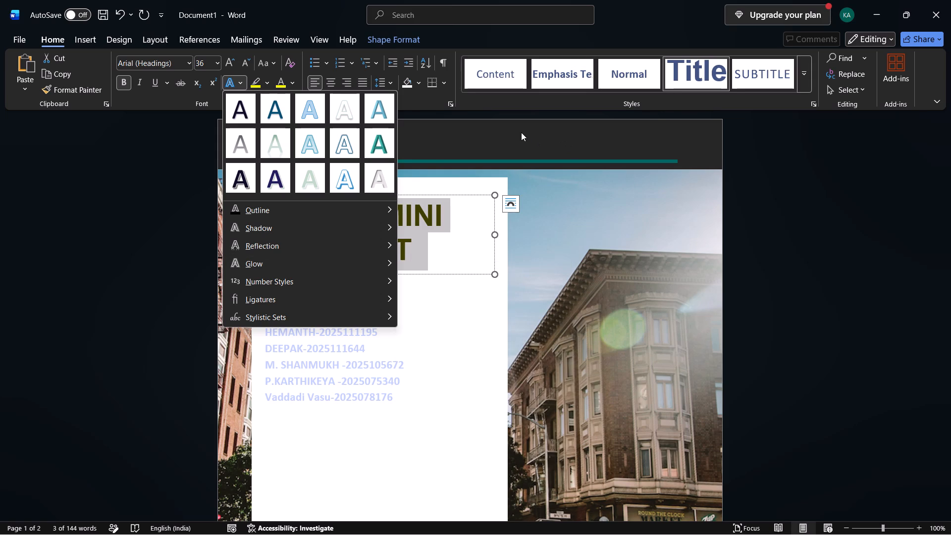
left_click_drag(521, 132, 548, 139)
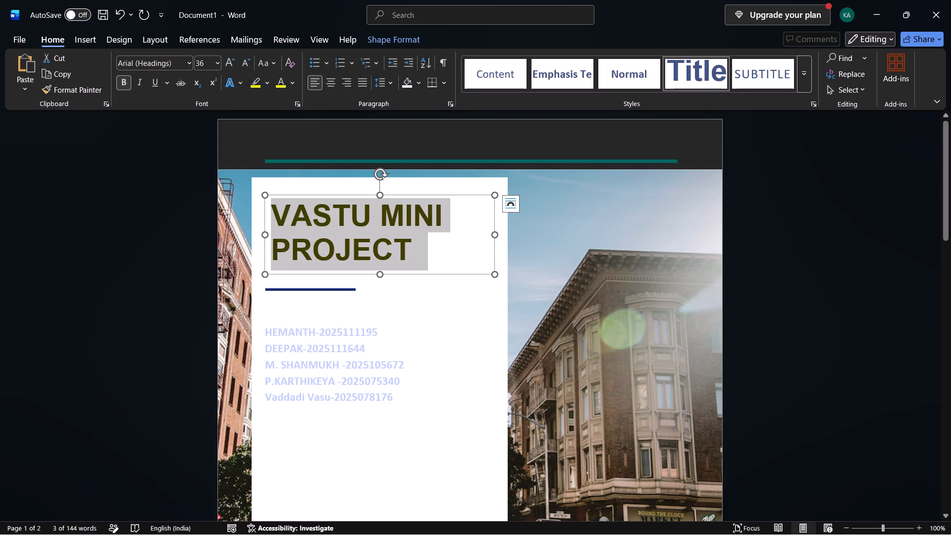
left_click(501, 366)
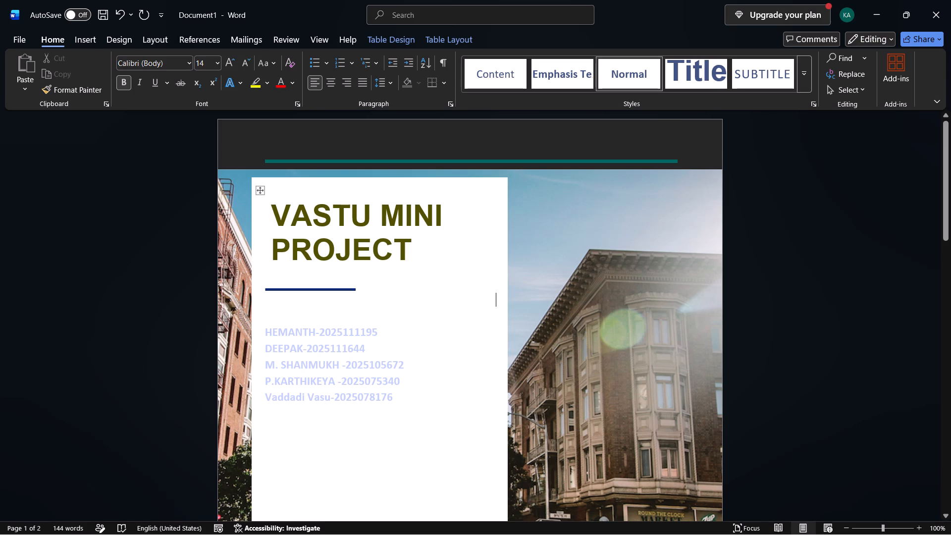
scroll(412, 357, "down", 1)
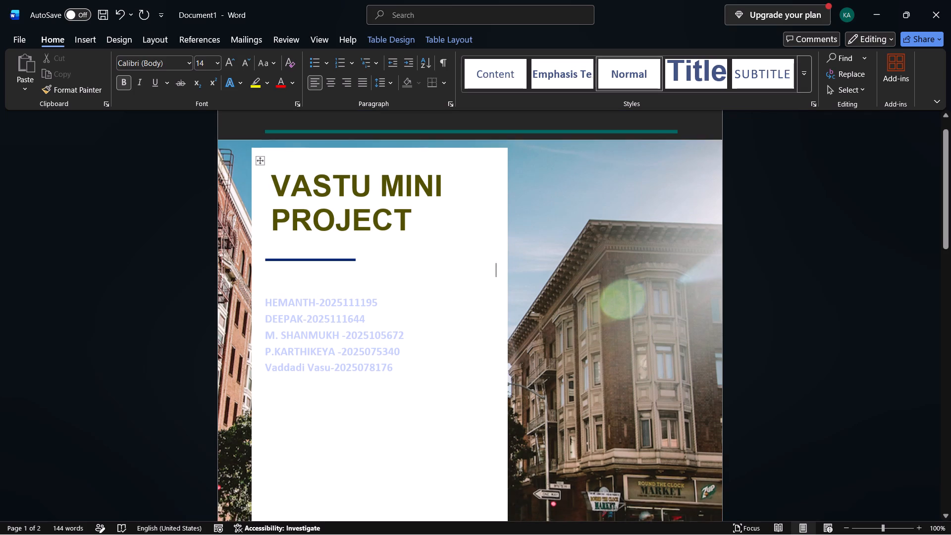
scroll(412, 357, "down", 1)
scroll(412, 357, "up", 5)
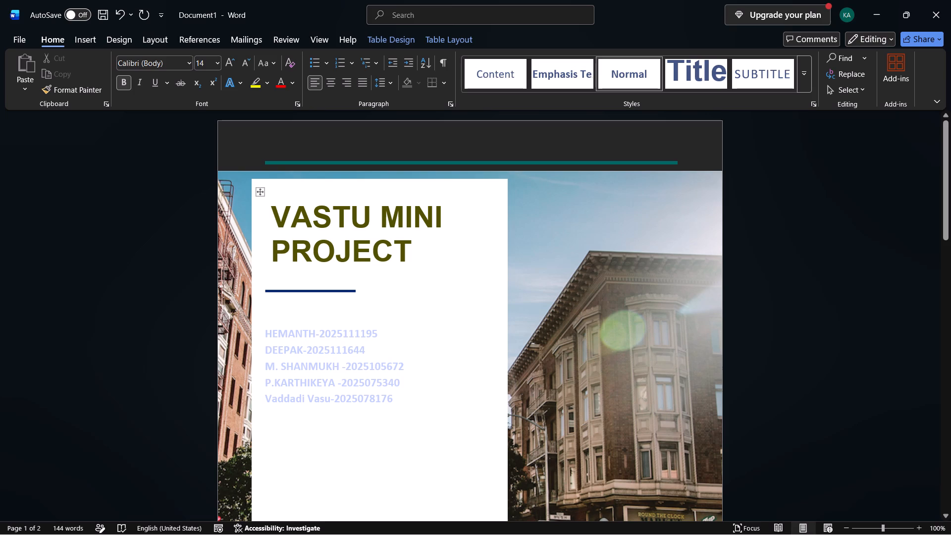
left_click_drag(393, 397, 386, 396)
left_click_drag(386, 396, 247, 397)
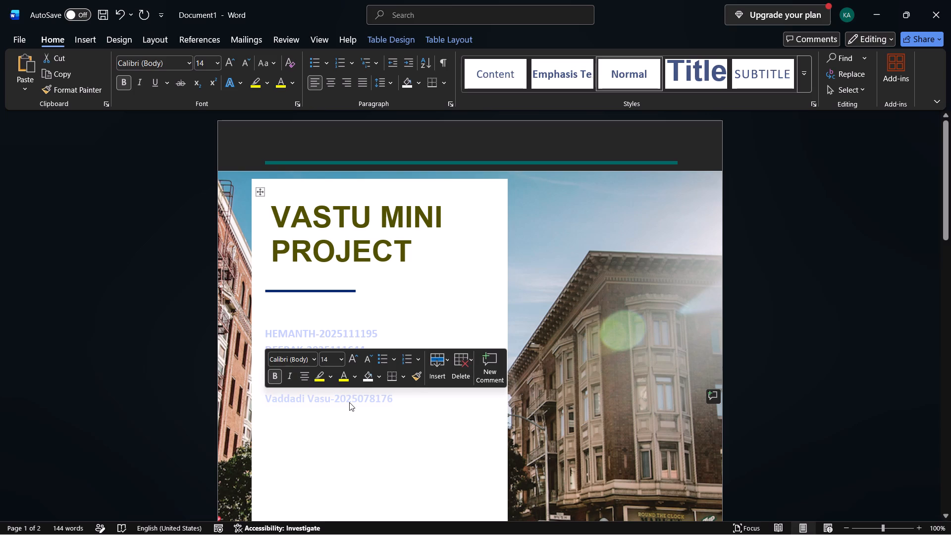
Move the building photo up so it sits flush with the cover page's top and side edges, covering the teal header line.
left_click_drag(604, 348, 619, 311)
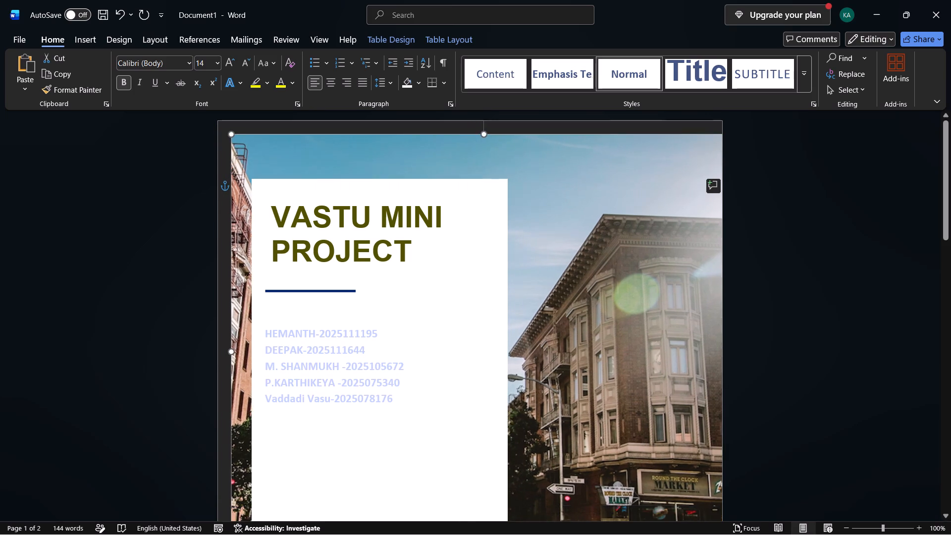
left_click_drag(619, 311, 601, 297)
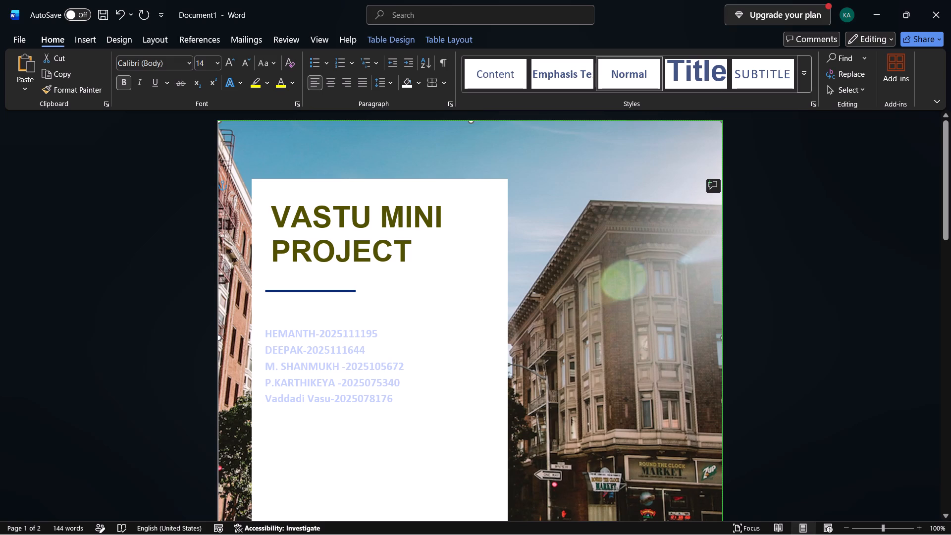
left_click_drag(601, 297, 601, 297)
Look over the lower part of the cover page and the start of page 2.
scroll(662, 359, "down", 2)
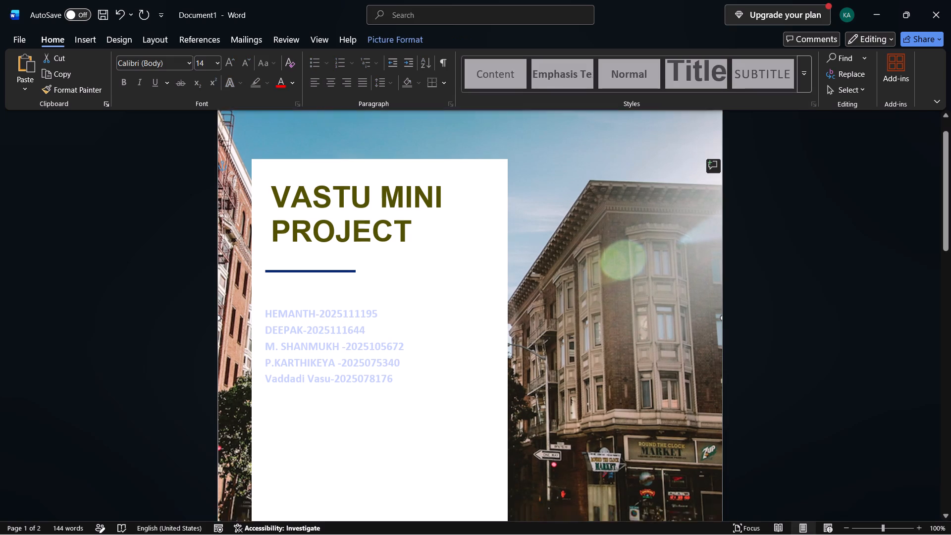
scroll(661, 360, "down", 15)
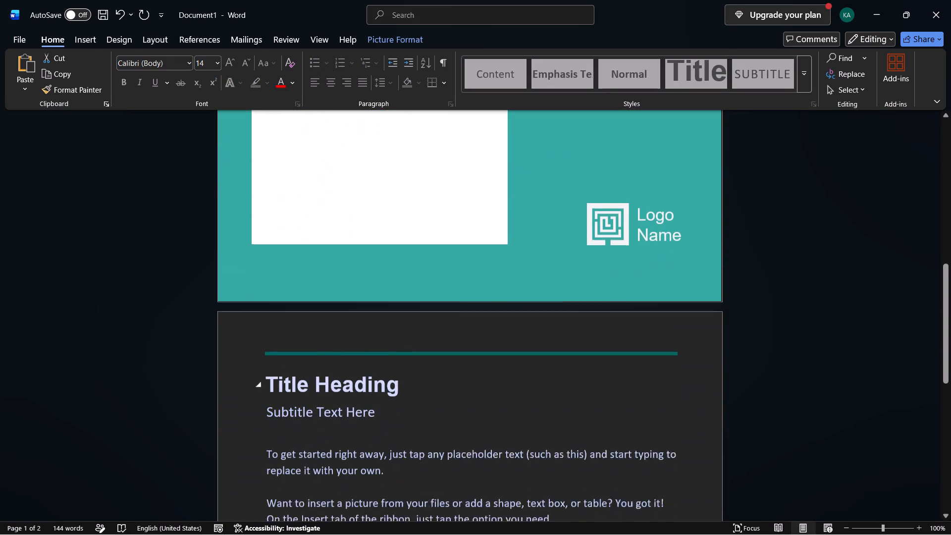
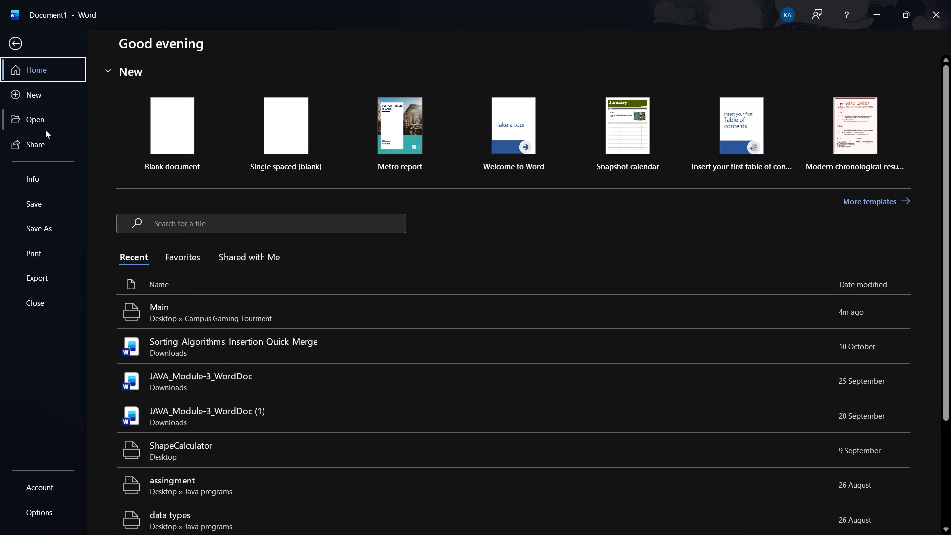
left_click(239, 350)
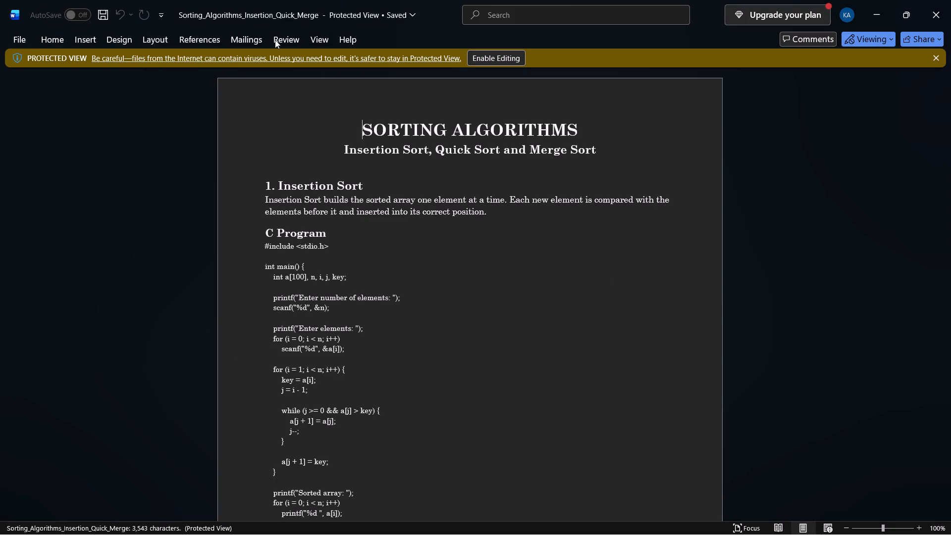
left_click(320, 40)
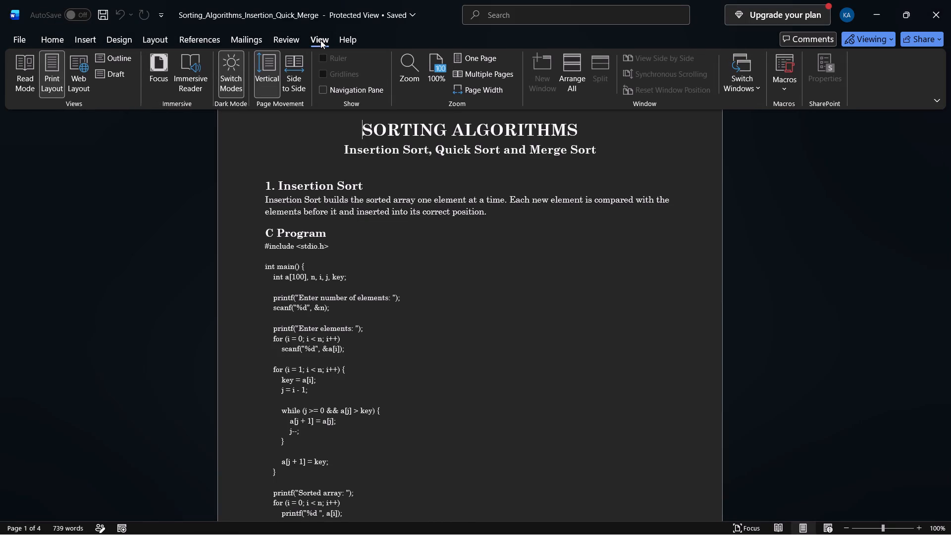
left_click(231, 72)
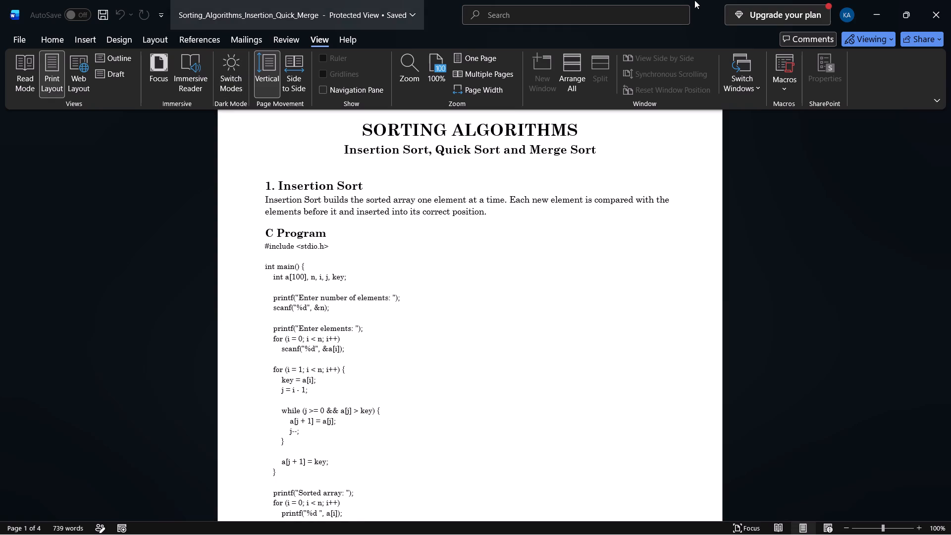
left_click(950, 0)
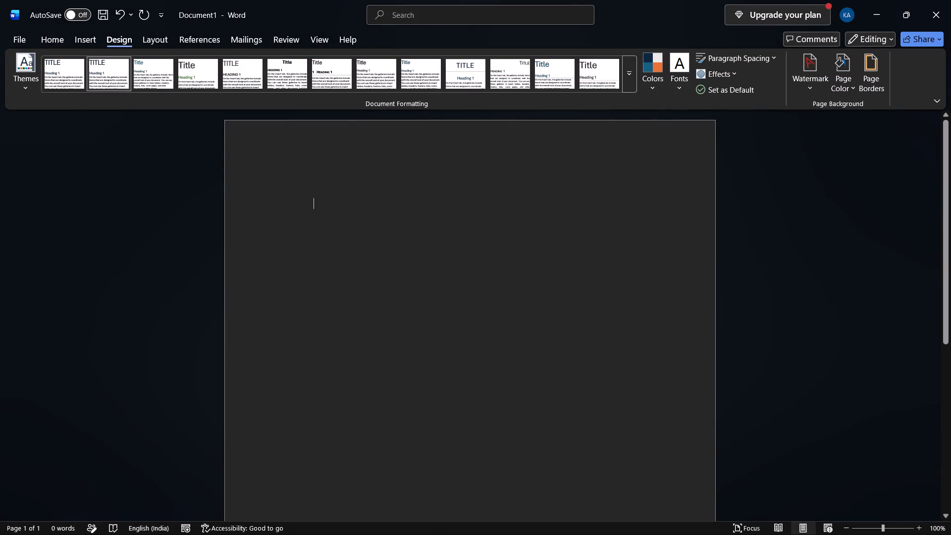
Create a new blank document and switch its page from the dark to the light background.
left_click(25, 43)
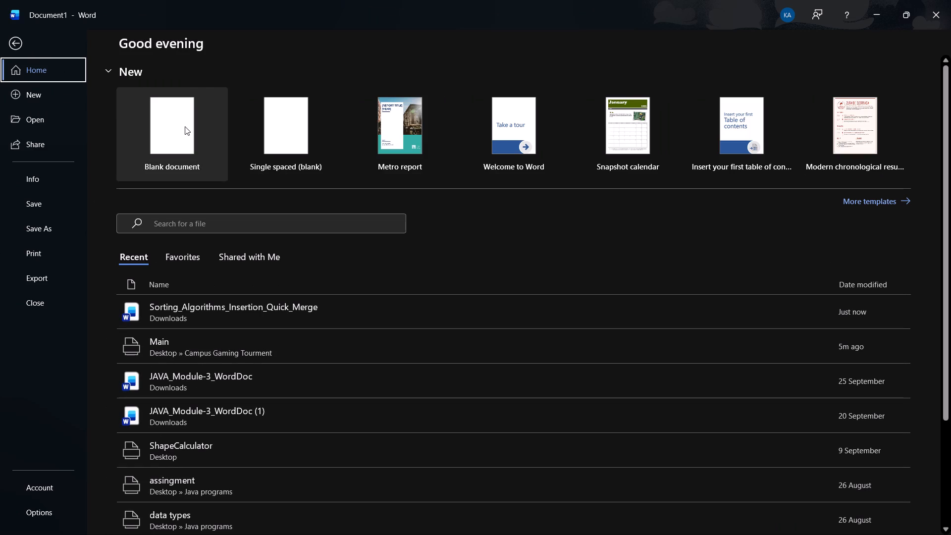
left_click(153, 159)
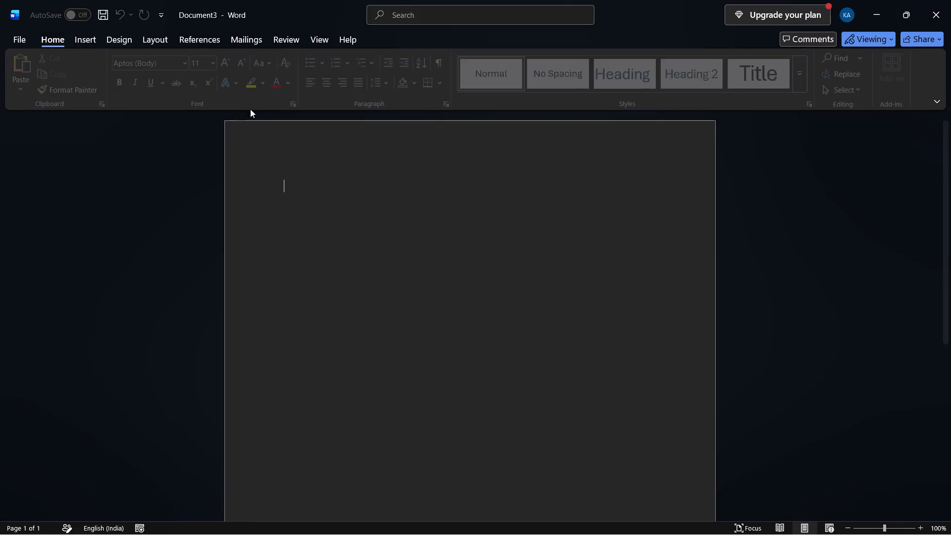
left_click(313, 37)
left_click(233, 80)
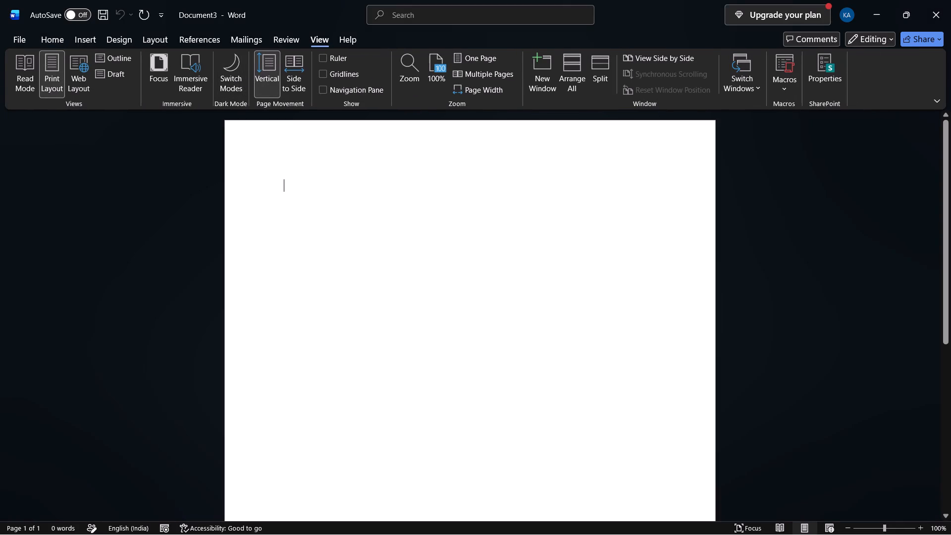
scroll(347, 273, "up", 2)
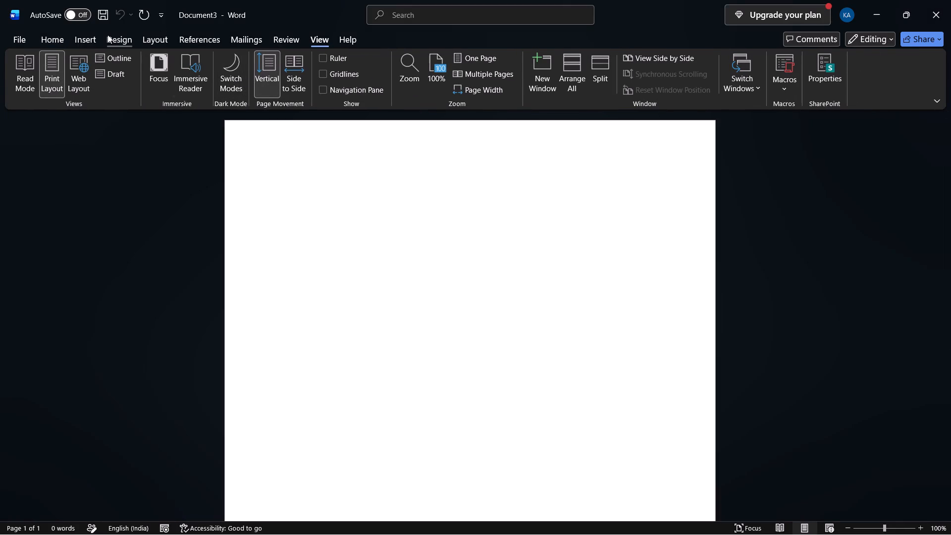
Apply the document style set with a centred, all-caps title and centred heading.
left_click(107, 35)
left_click(242, 71)
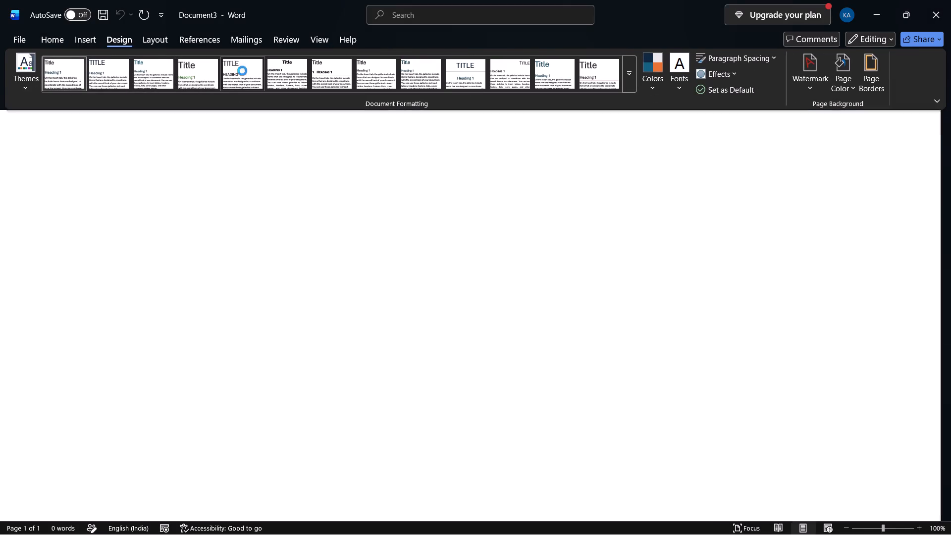
double_click(324, 70)
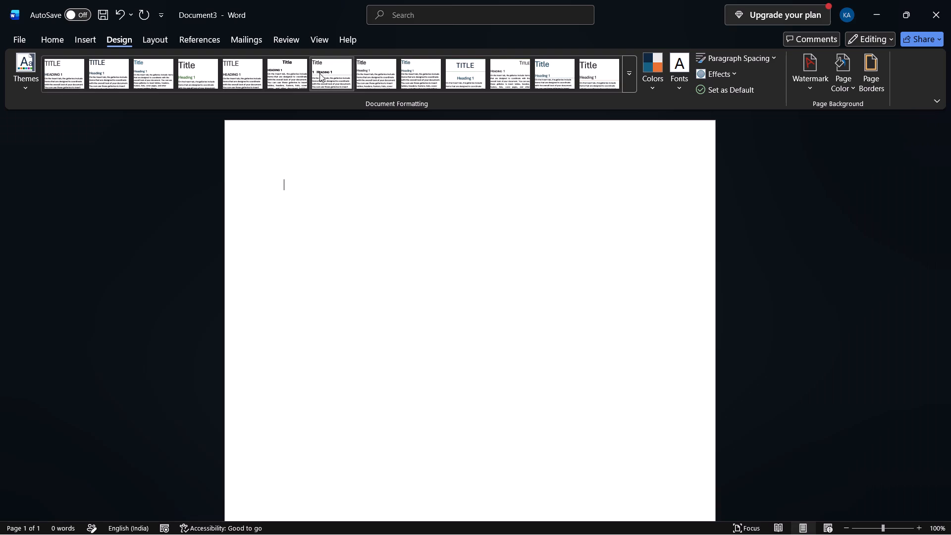
left_click(453, 62)
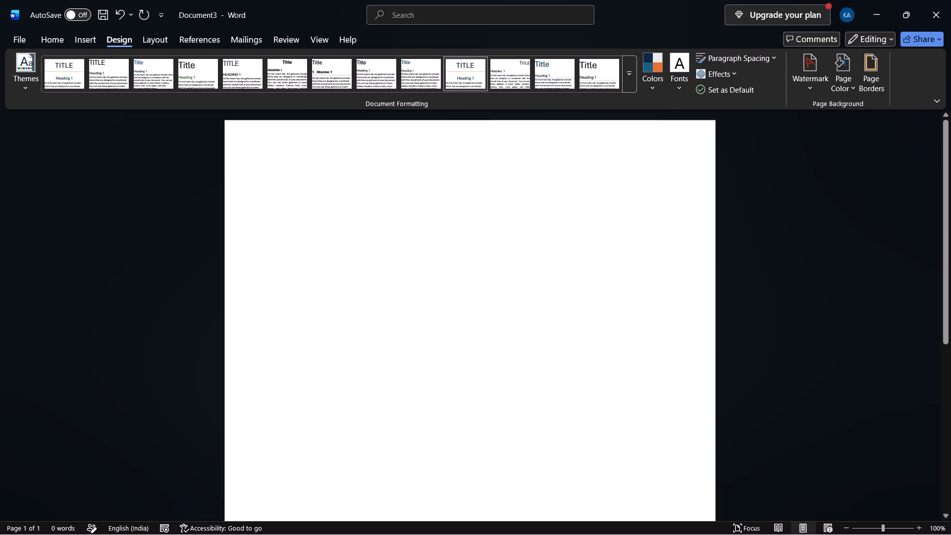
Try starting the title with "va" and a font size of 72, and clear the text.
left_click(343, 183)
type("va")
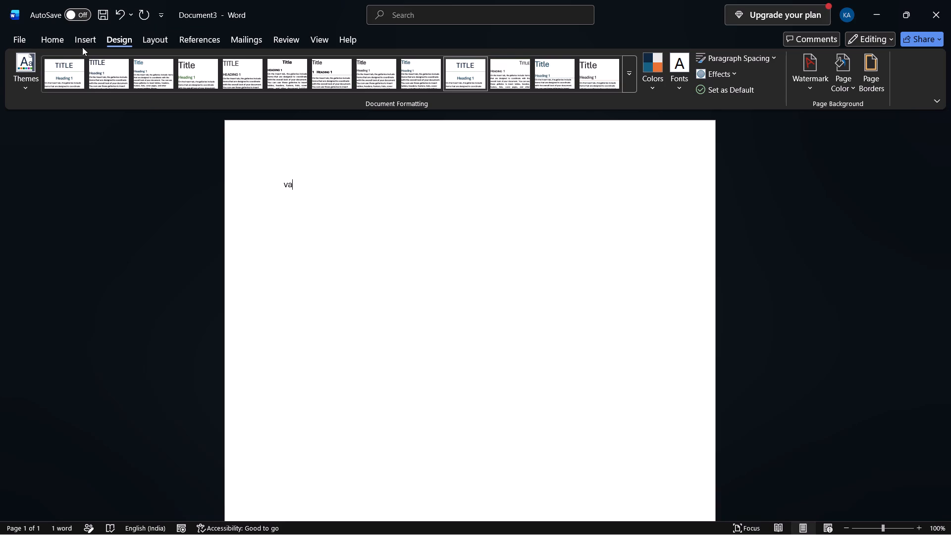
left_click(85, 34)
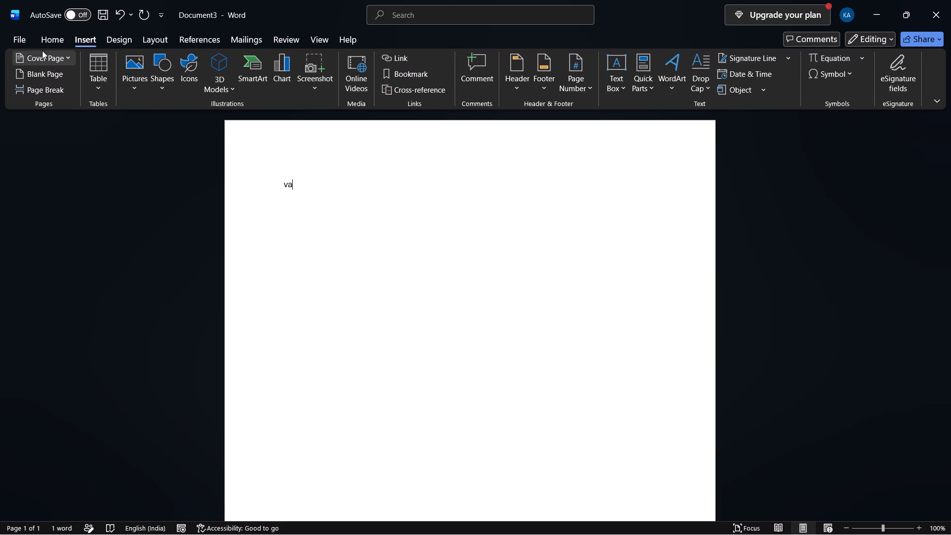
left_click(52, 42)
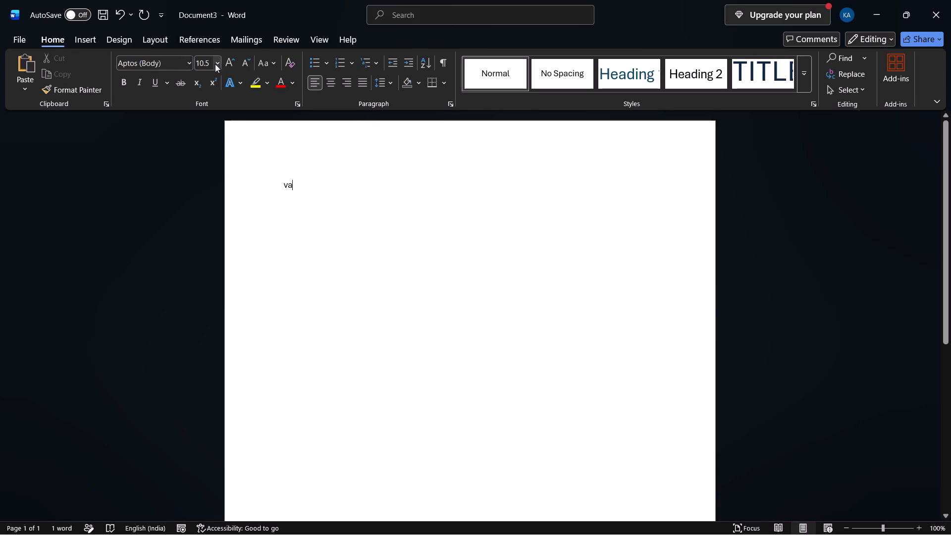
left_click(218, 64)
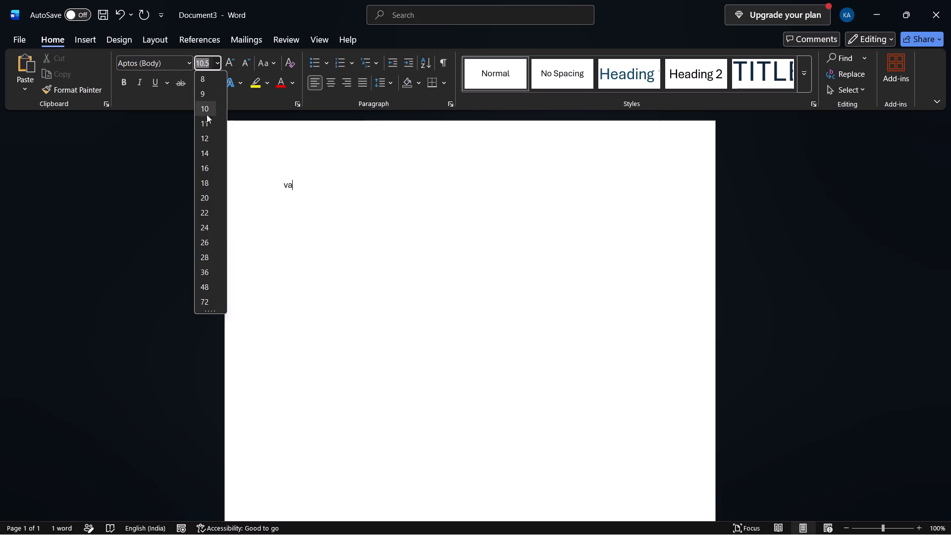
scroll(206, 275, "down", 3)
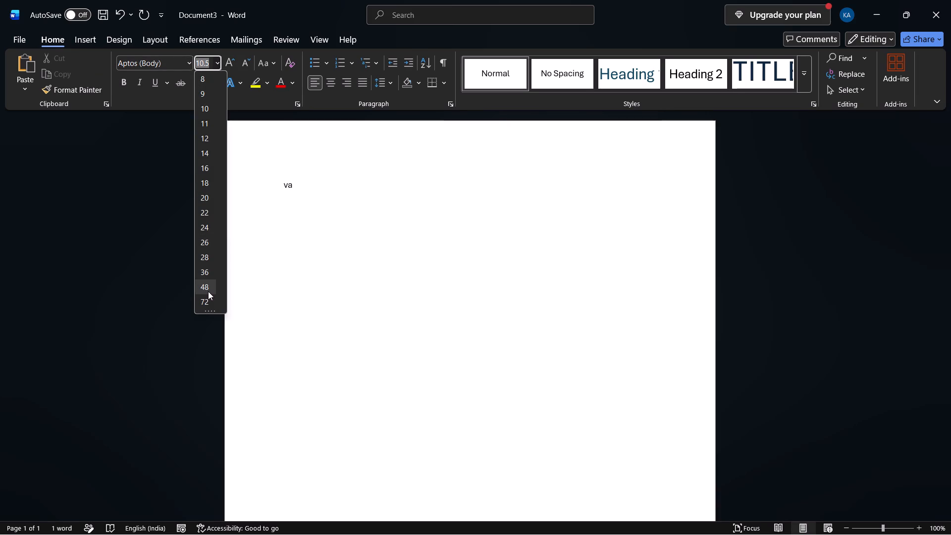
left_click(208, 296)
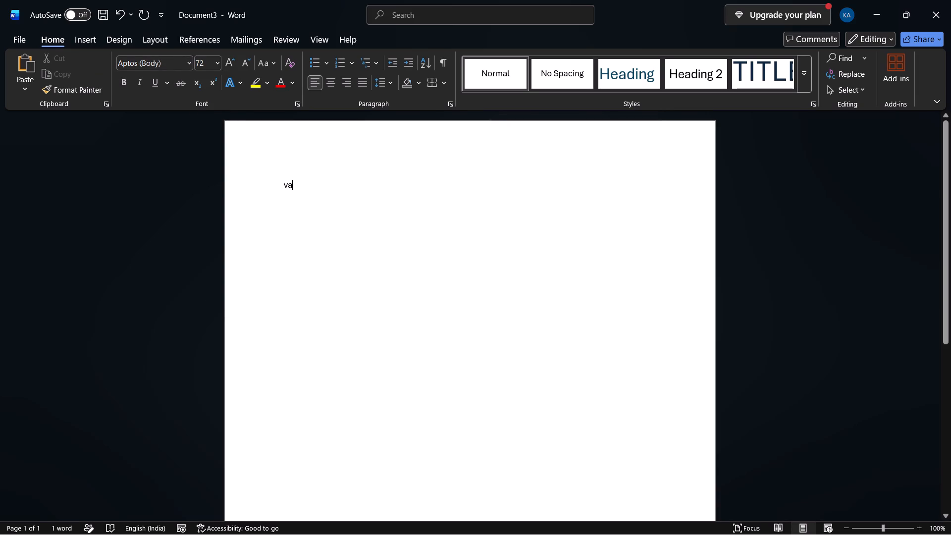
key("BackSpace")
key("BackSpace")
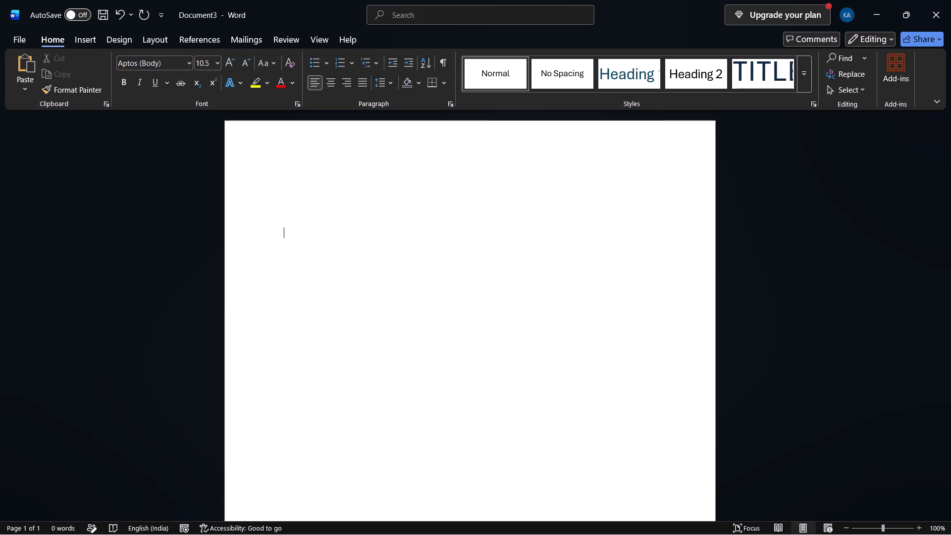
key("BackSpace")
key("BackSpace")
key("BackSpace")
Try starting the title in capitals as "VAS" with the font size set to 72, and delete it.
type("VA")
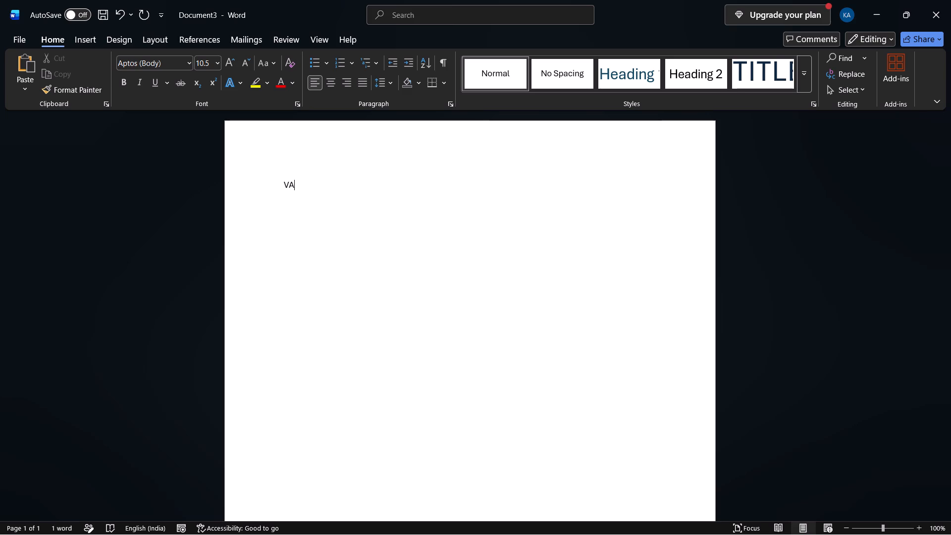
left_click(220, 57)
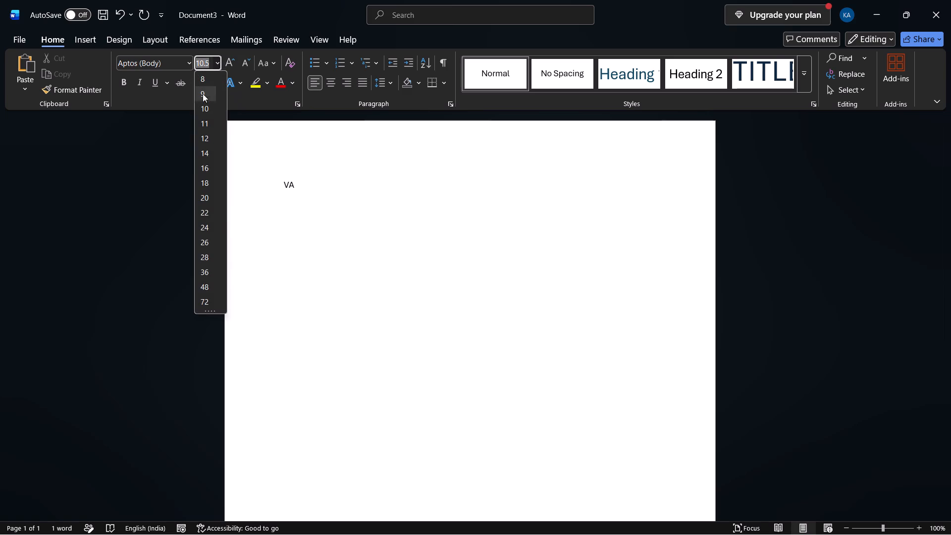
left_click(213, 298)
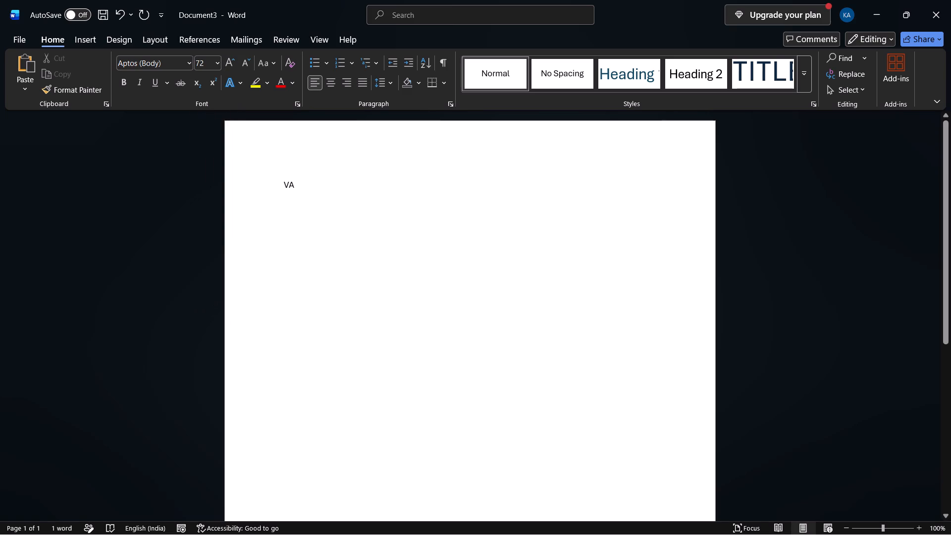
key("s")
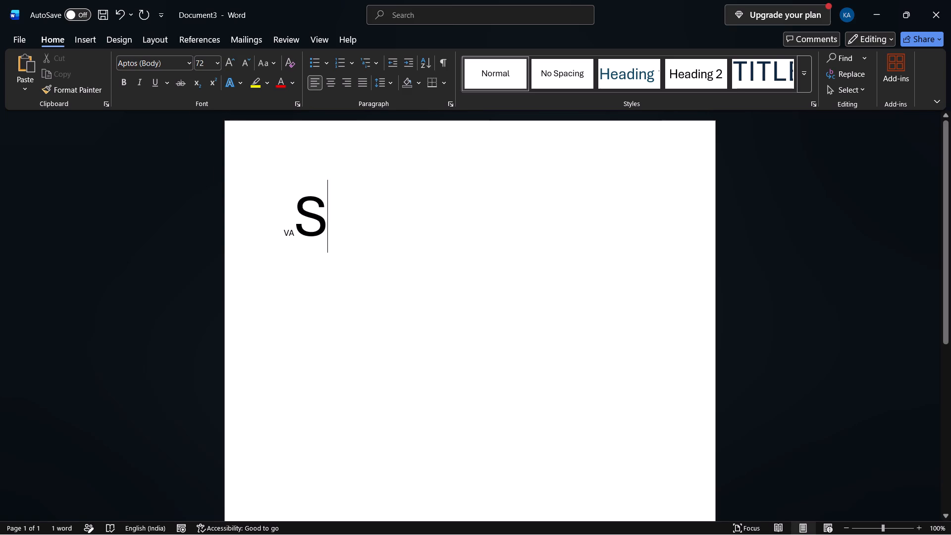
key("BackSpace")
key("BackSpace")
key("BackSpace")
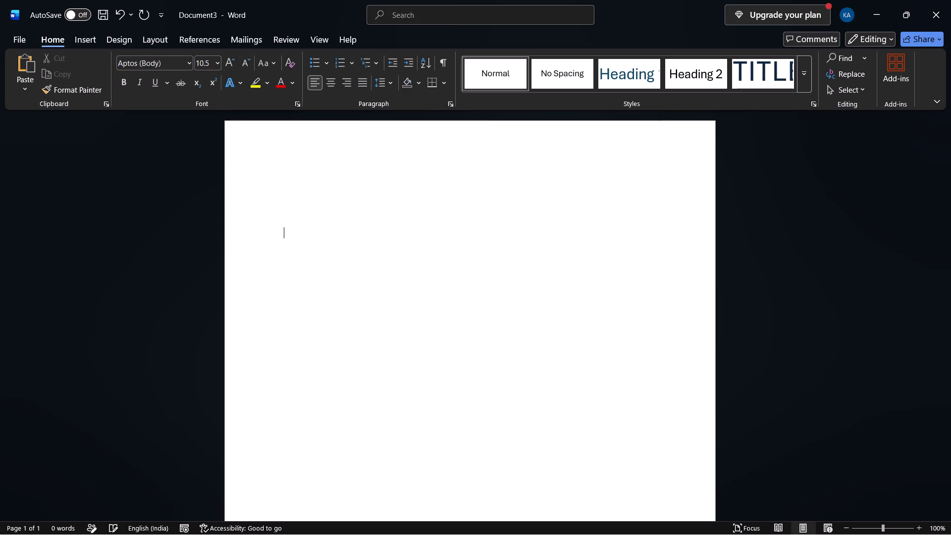
Set the font size to 36 and write the title "VASTU MINI PROJECT", with a line break before "PROJECT".
scroll(232, 249, "up", 2)
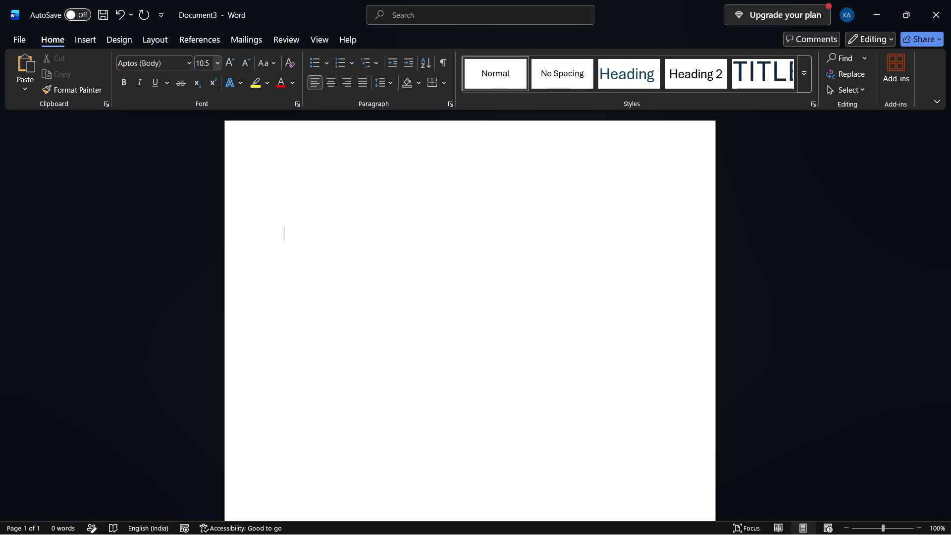
left_click(211, 65)
left_click(216, 61)
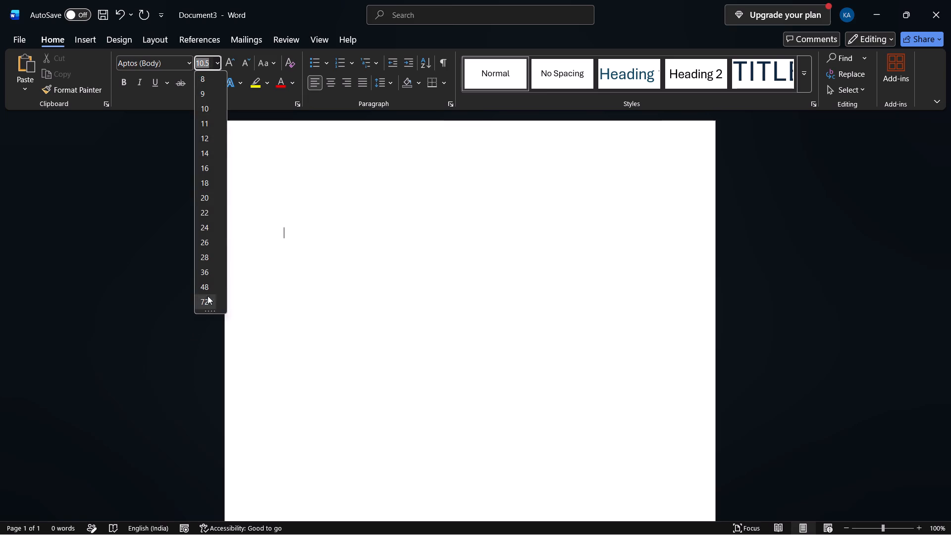
left_click(204, 267)
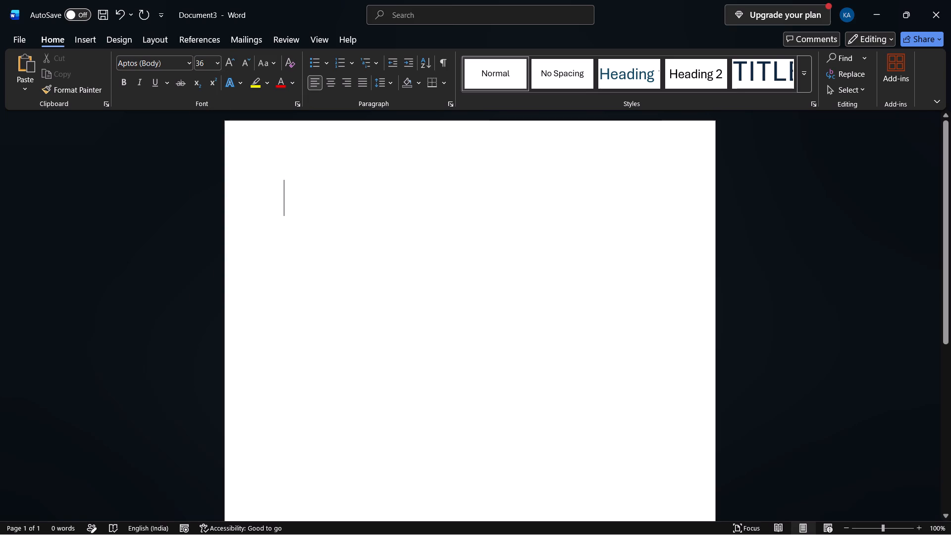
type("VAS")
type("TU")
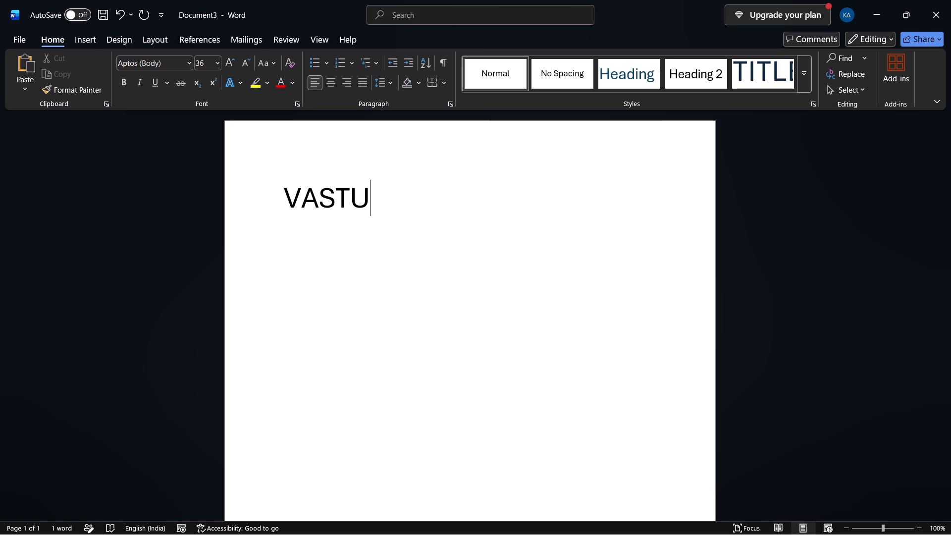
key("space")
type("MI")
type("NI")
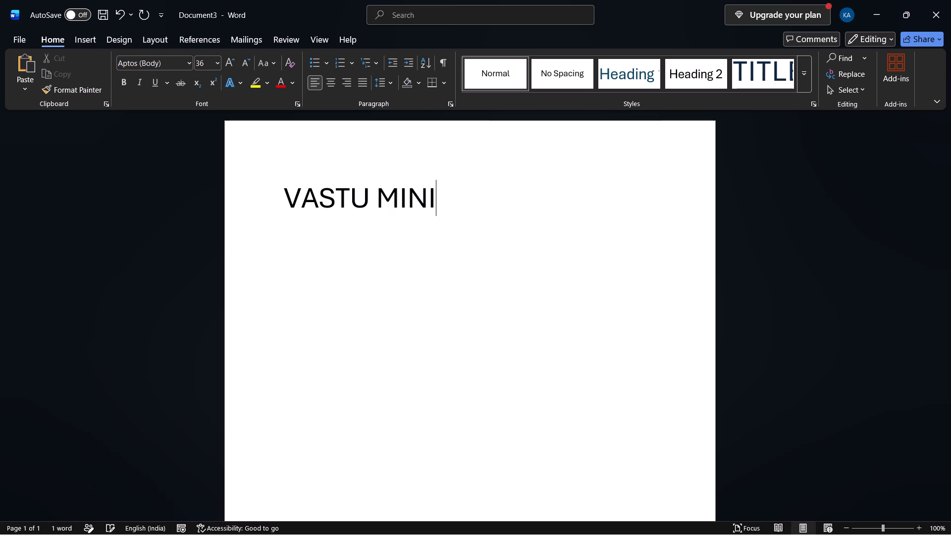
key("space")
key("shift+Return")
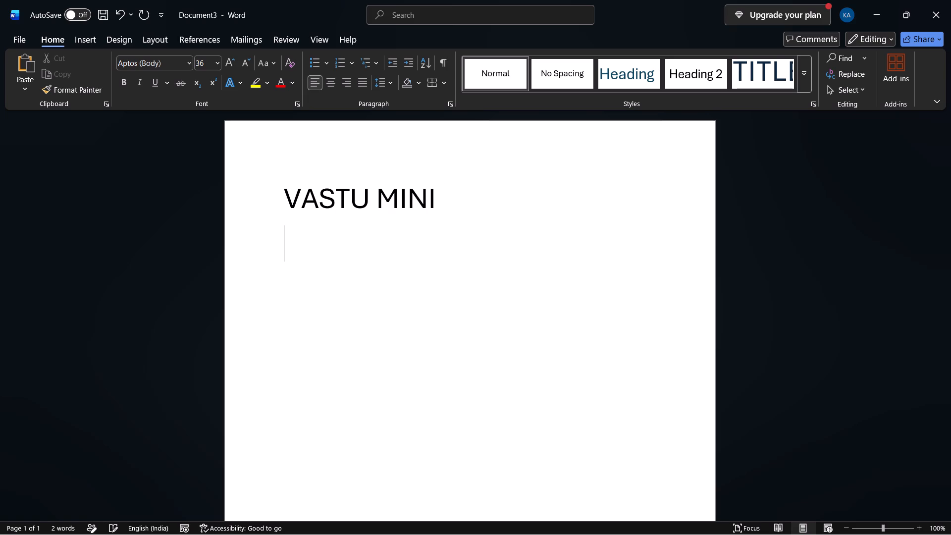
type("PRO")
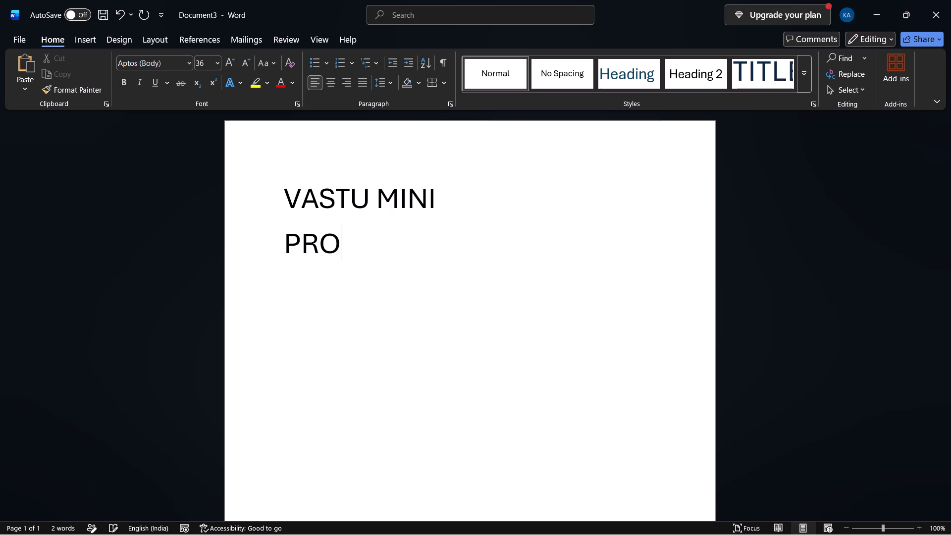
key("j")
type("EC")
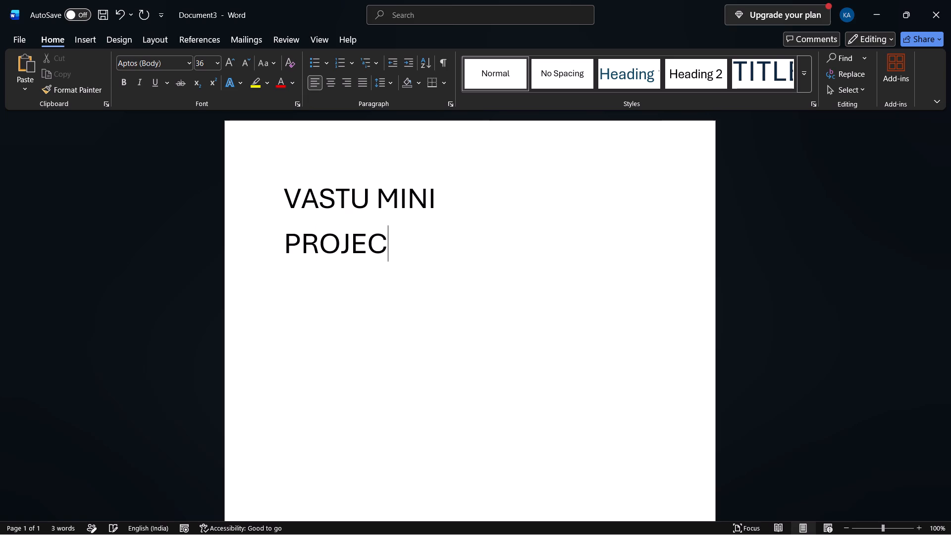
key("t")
Add the first team member's name and ID number in capitals on a new line below the title, at font size 22.
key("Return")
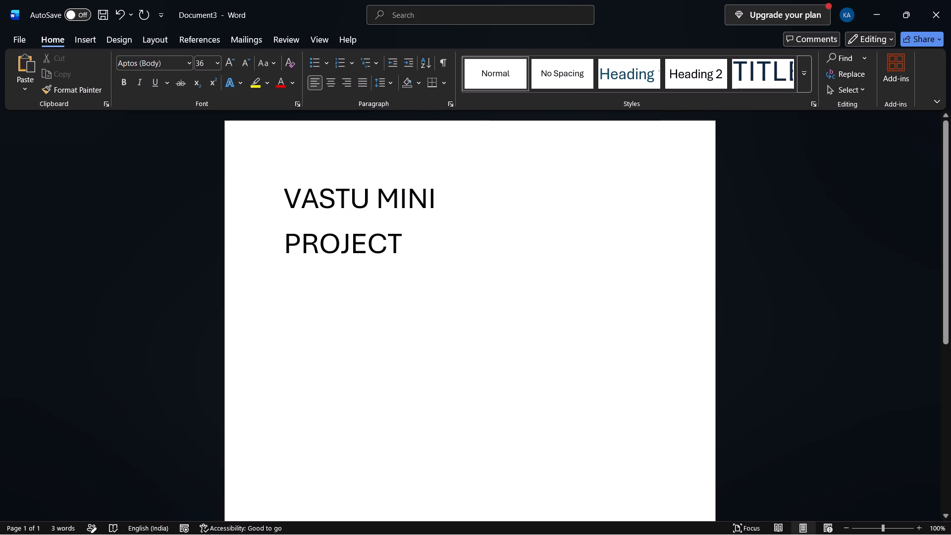
left_click(211, 57)
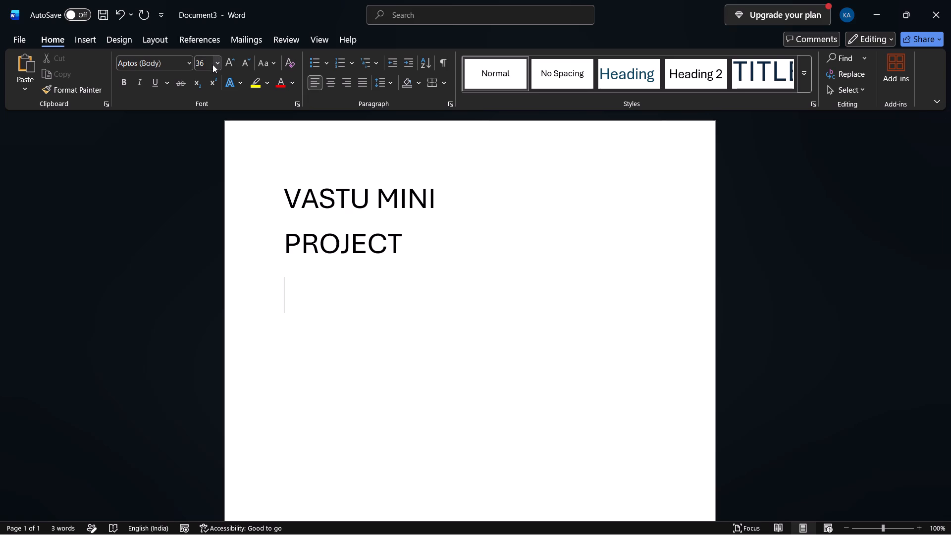
left_click(214, 63)
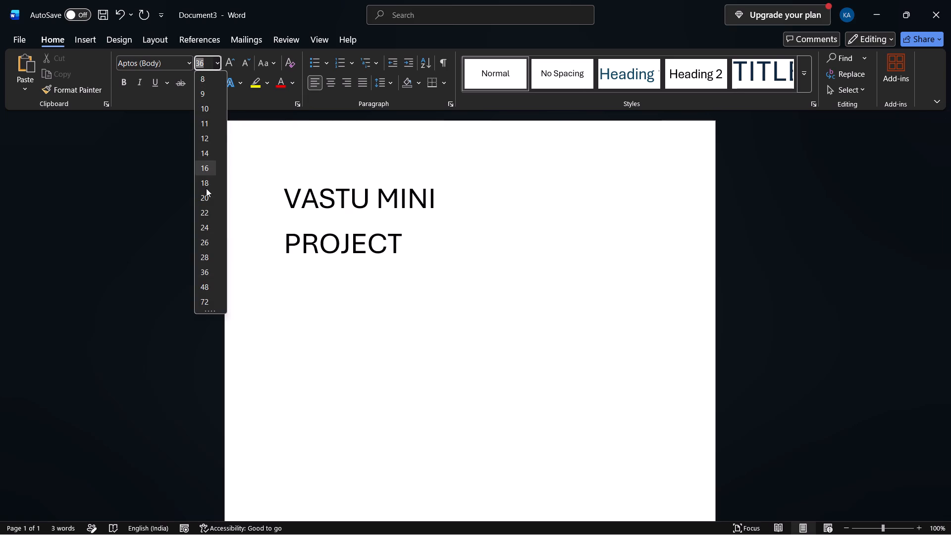
left_click(206, 214)
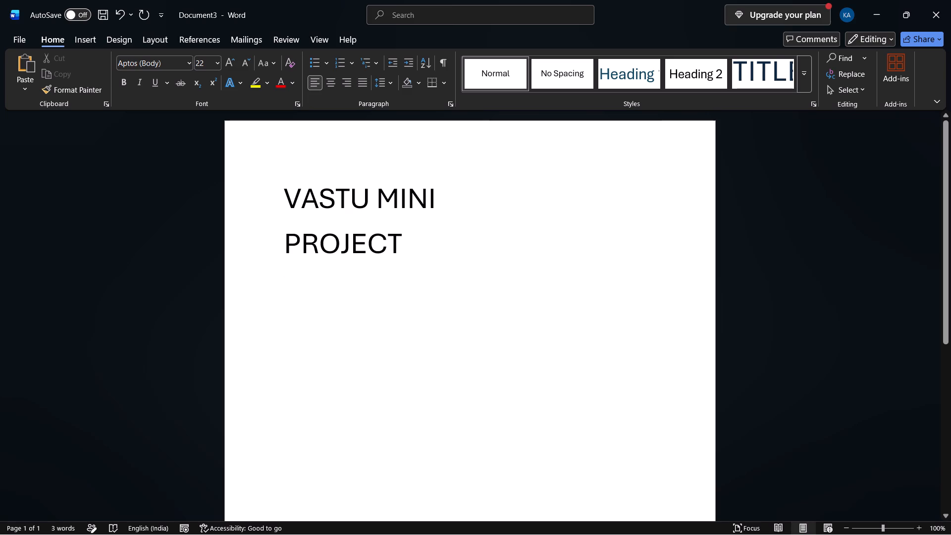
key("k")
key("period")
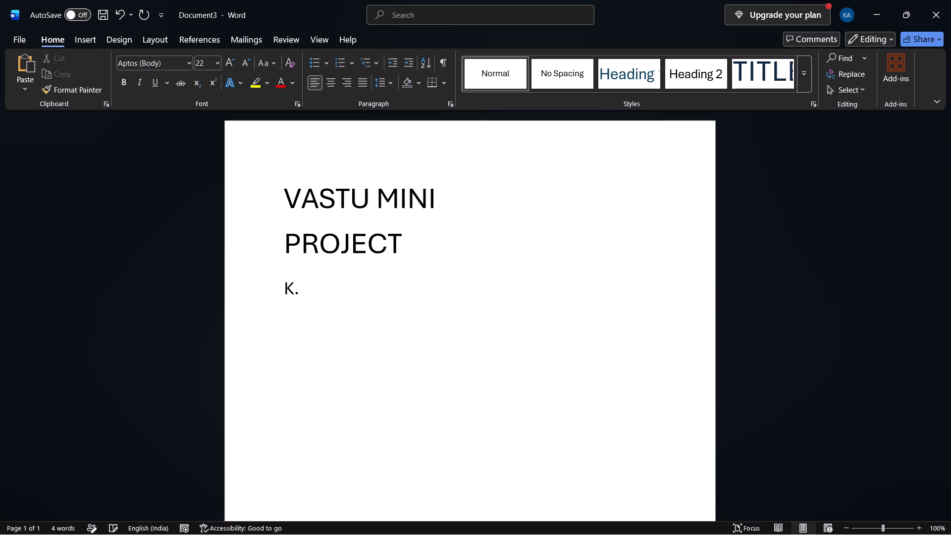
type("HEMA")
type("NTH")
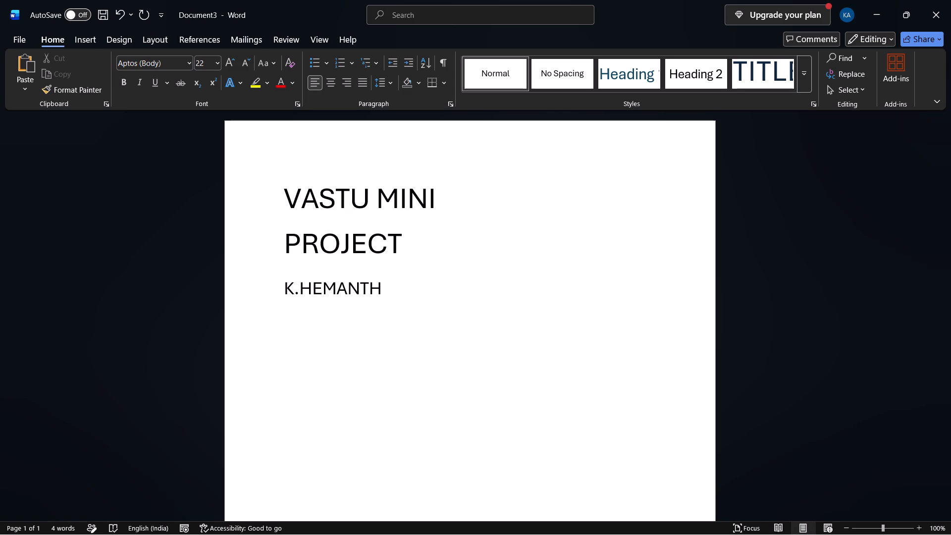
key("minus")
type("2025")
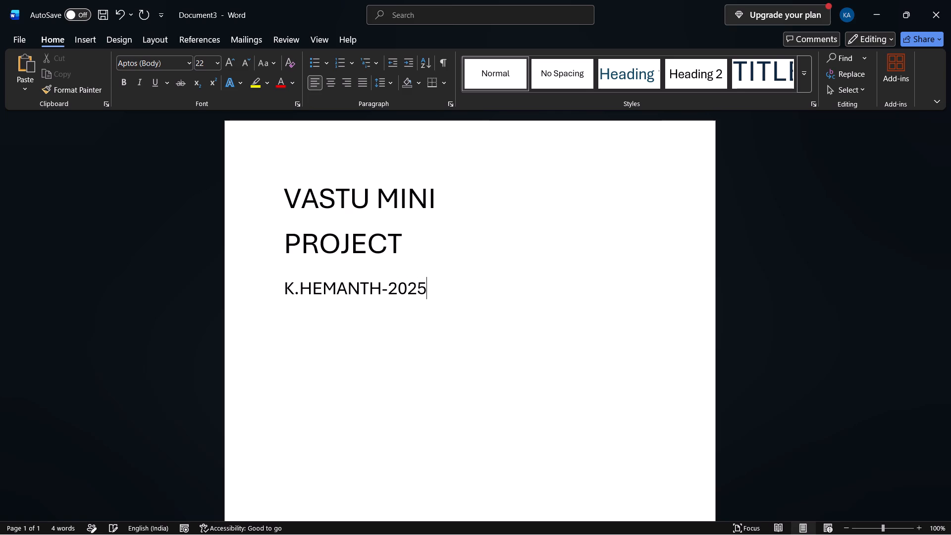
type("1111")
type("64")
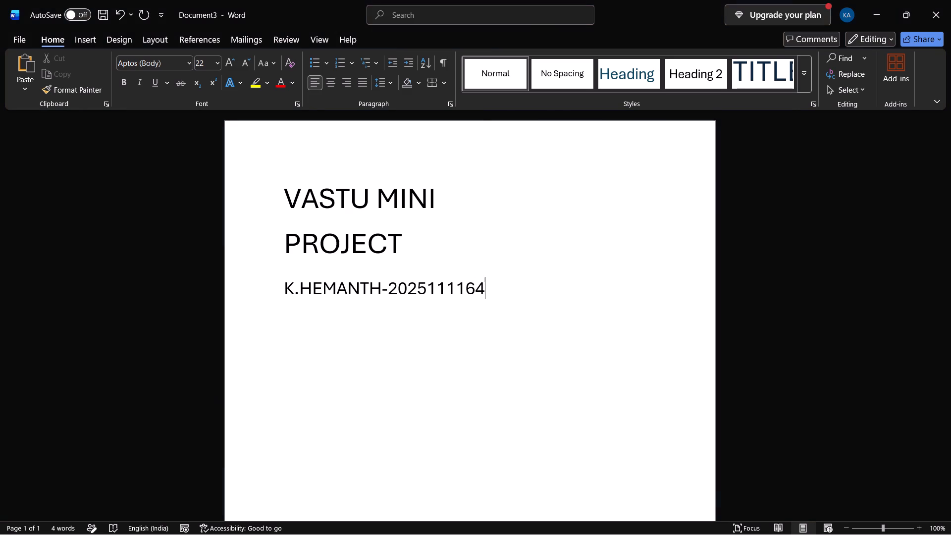
Add a line with the second team member's name, a hyphen and the first seven digits of the ID number.
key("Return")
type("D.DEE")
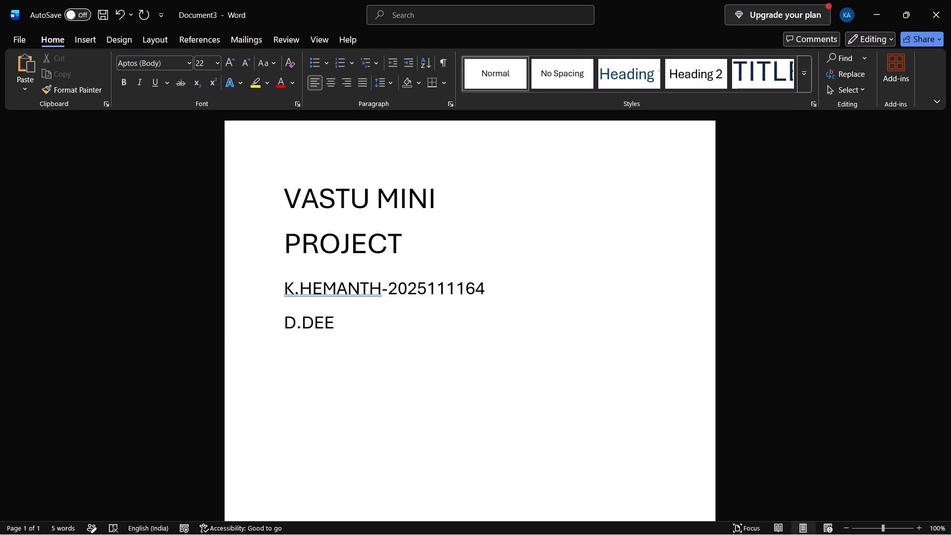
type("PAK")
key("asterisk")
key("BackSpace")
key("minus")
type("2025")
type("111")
Switch to the empty Document1 window and close it.
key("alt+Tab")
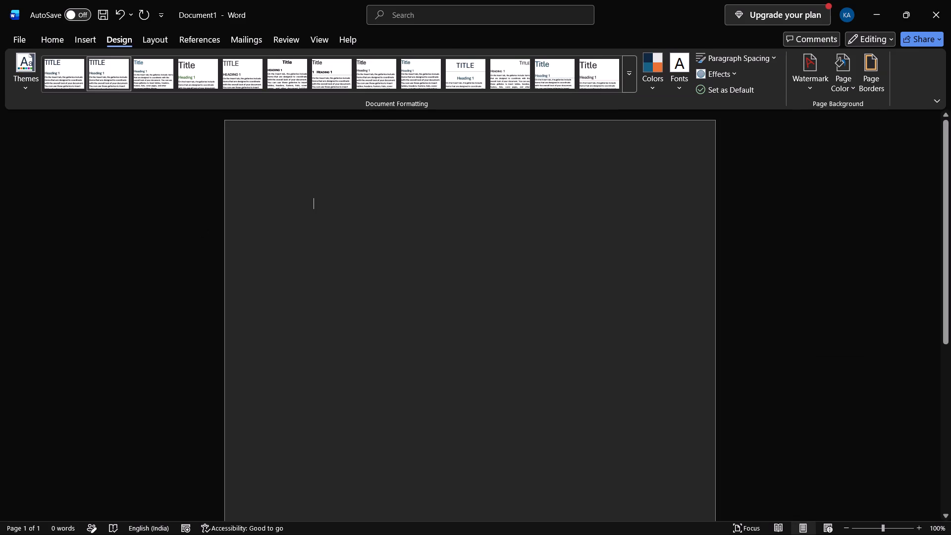
left_click(937, 0)
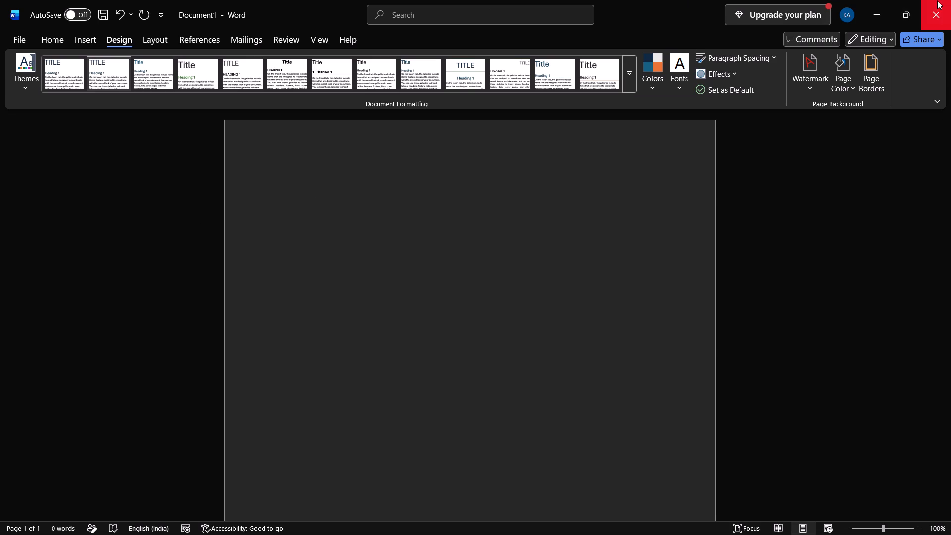
left_click(531, 344)
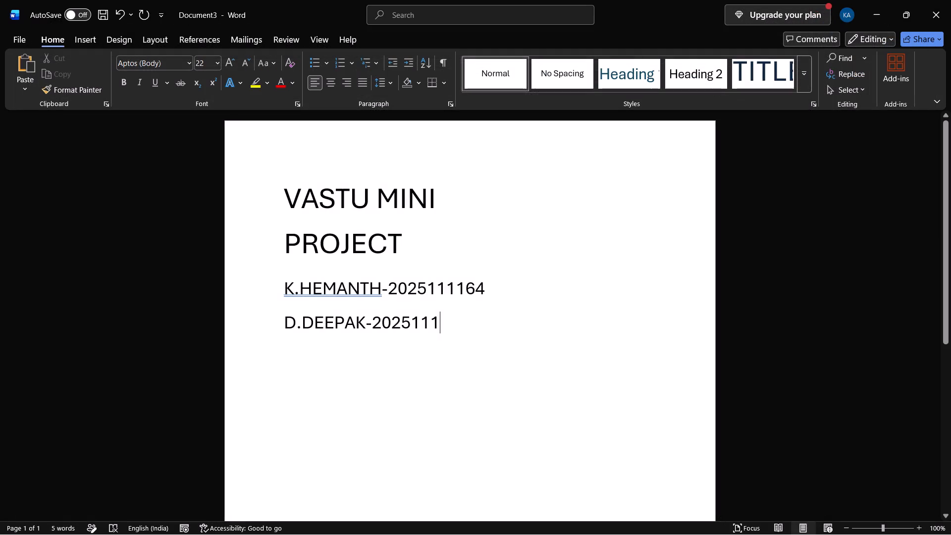
Switch to the Google Chrome window with the ChatGPT conversation.
key("alt+Tab")
key("alt+Tab")
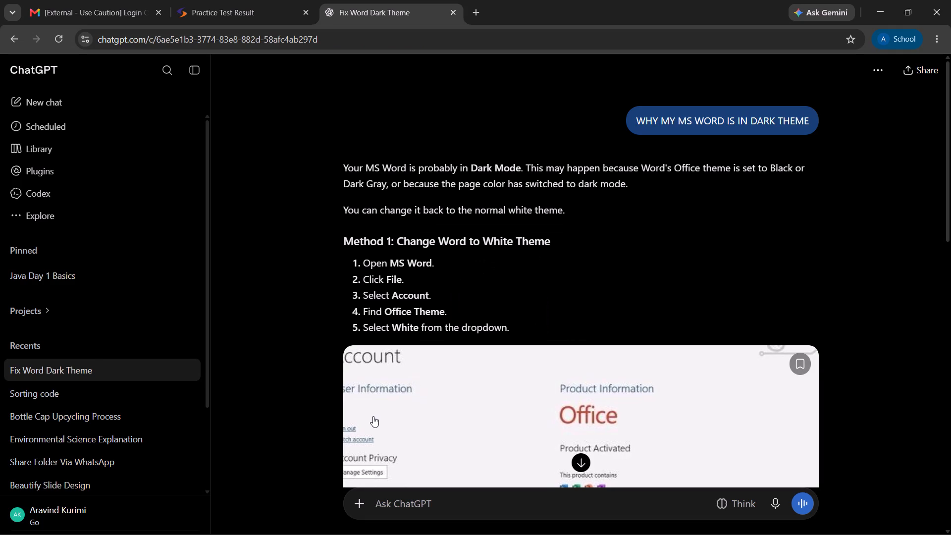
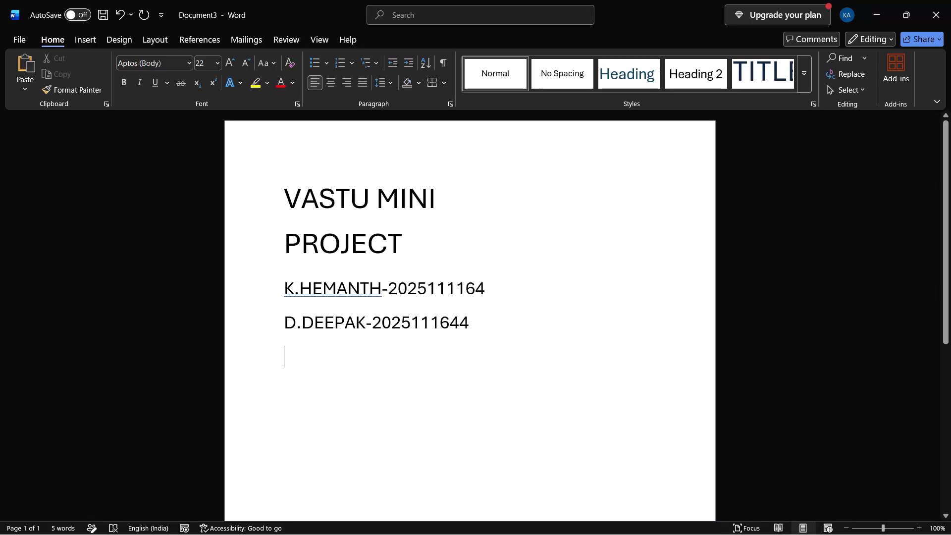
Paste the third team member's name and ID number on the empty line below the second member's entry.
key("ctrl+v")
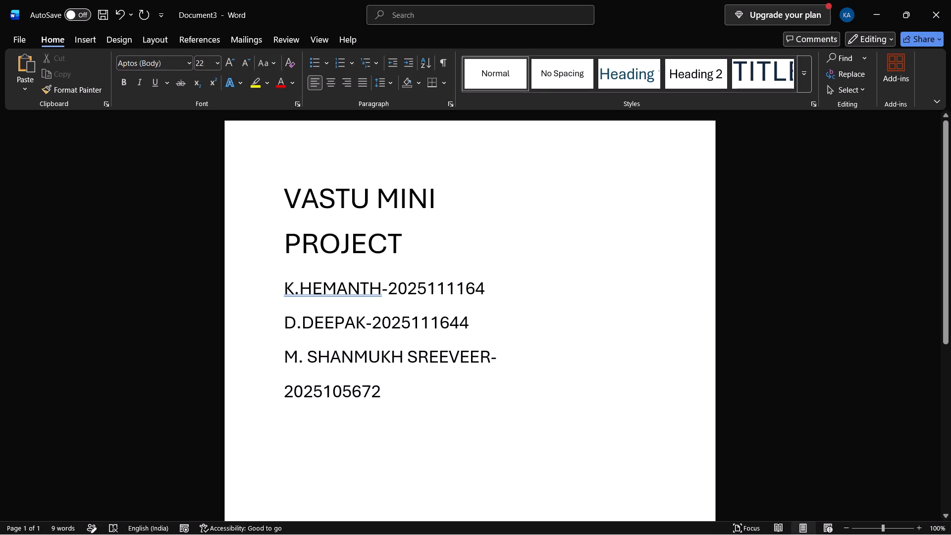
Shorten the third team member's name by deleting its last word and the space before the hyphen.
left_click(490, 355)
key("BackSpace")
key("BackSpace")
key("BackSpace")
key("BackSpace")
key("BackSpace")
key("BackSpace")
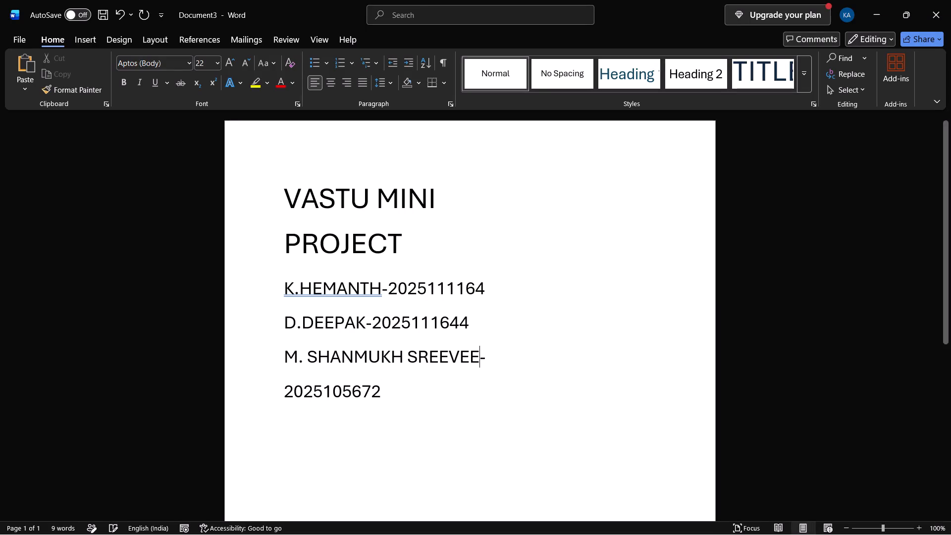
key("BackSpace")
key("BackSpace")
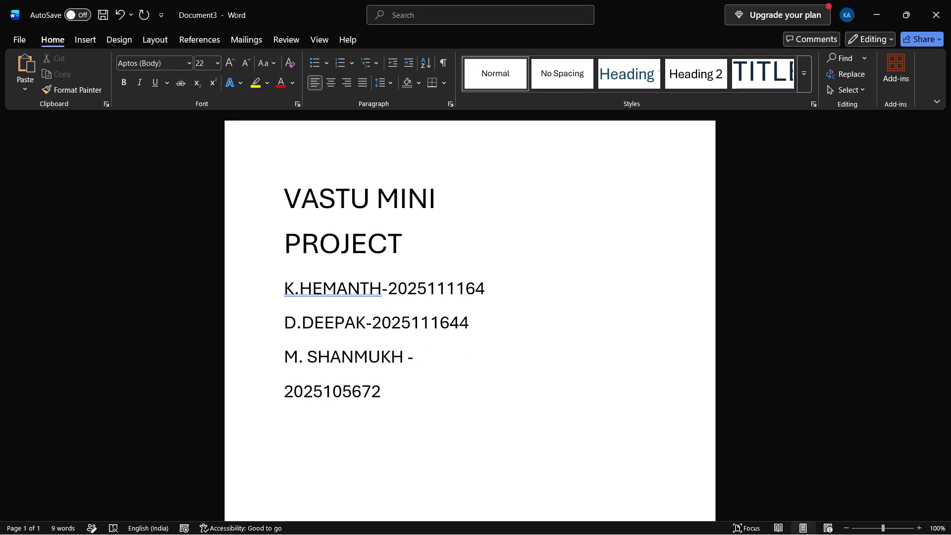
key("BackSpace")
Join the third team member's ID number onto the same line as the name, directly after the hyphen.
key("Down")
key("Left")
key("Left")
key("Left")
key("Left")
key("Left")
key("Left")
key("Left")
key("Left")
key("Left")
key("Left")
key("BackSpace")
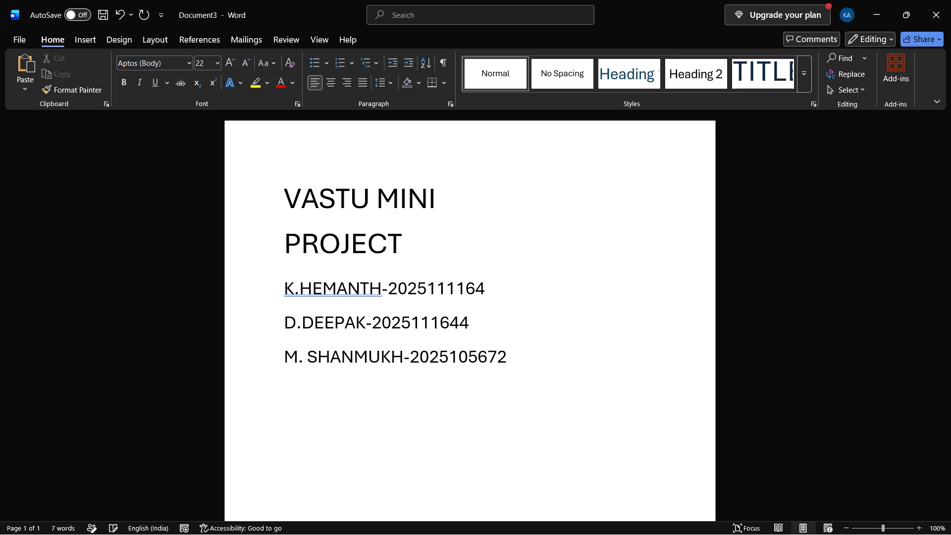
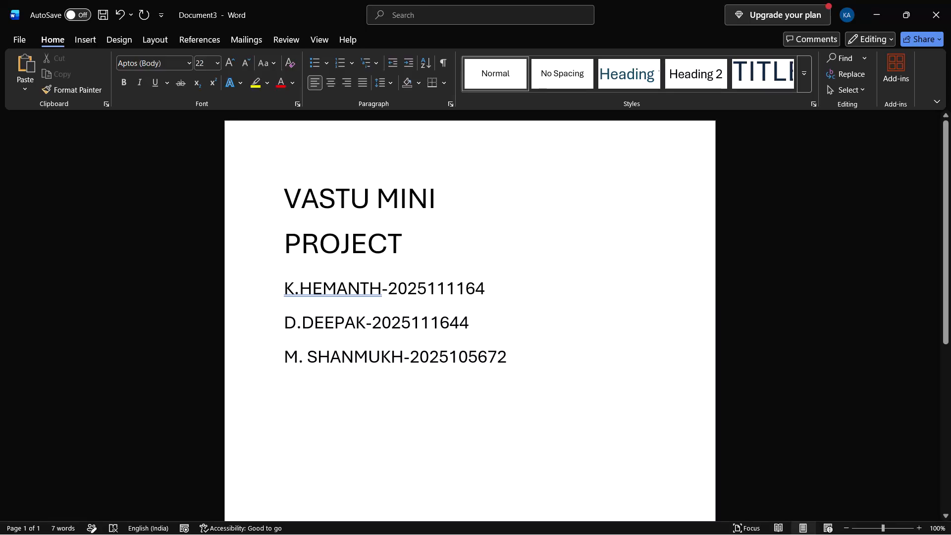
Paste the fourth team member's name and ID number on a new line below the third member's entry.
key("Return")
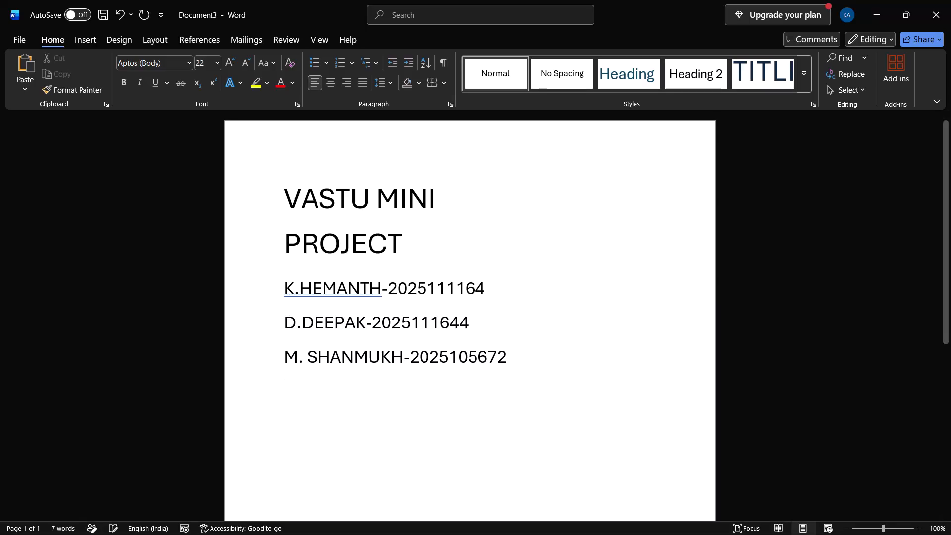
key("ctrl+v")
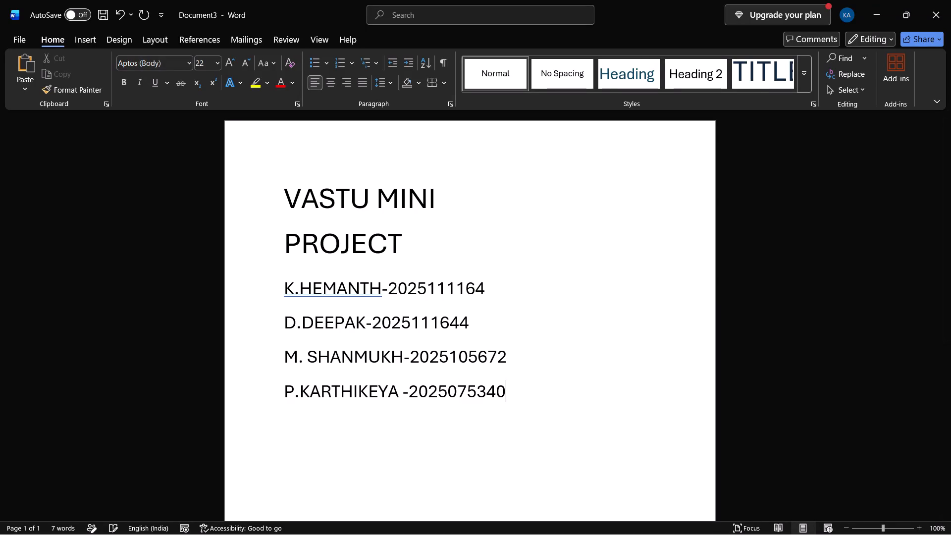
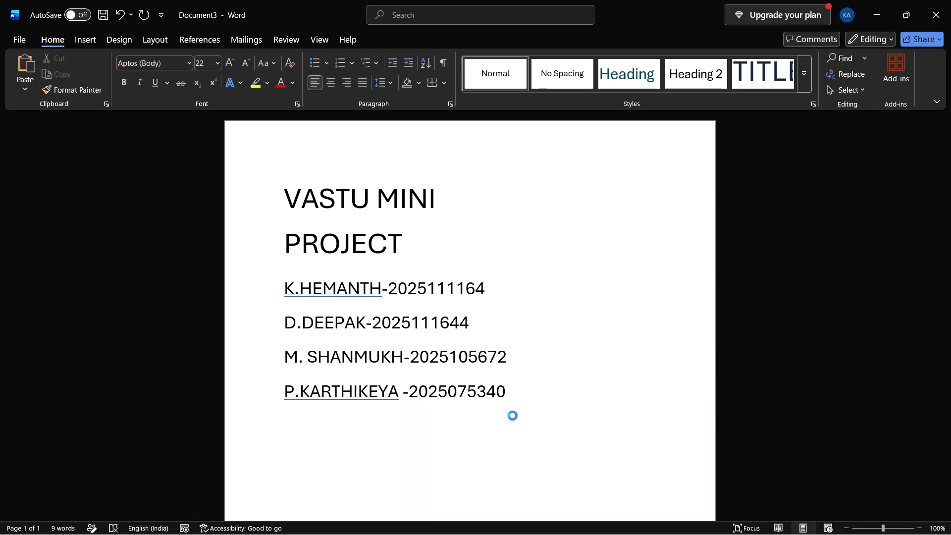
Paste the fifth team member's name and ID number on the line below the fourth member's entry.
key("ctrl+v")
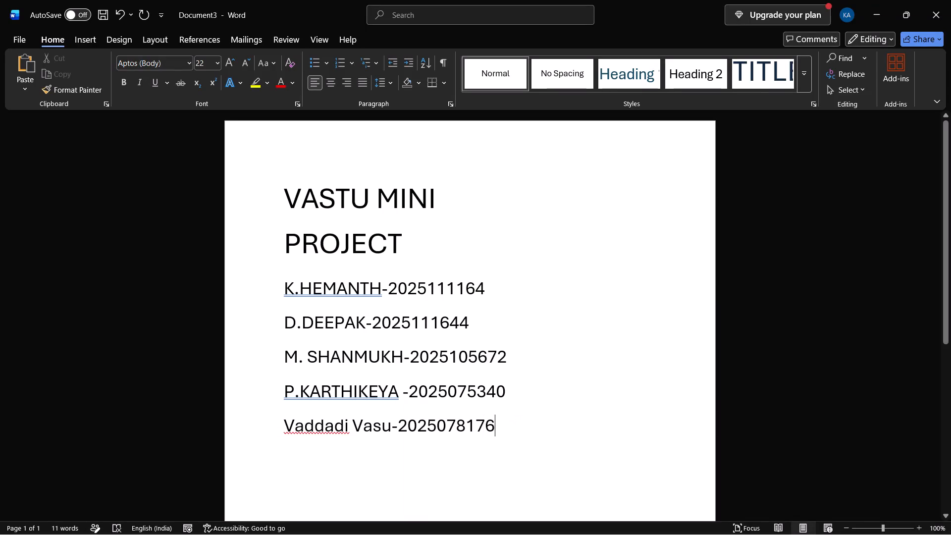
scroll(539, 335, "down", 7)
scroll(555, 389, "up", 11)
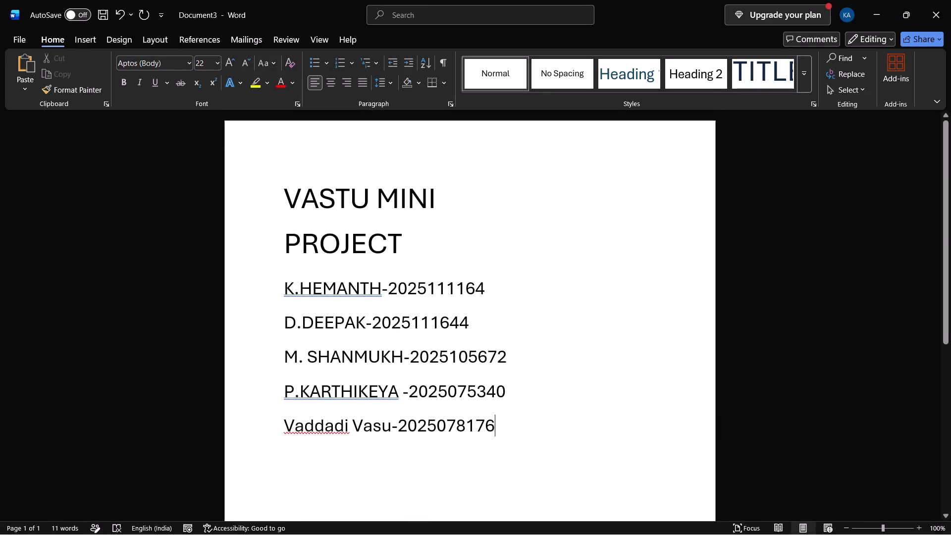
Correct the last two digits of the first team member's ID number.
left_click(428, 241)
left_click(475, 283)
key("BackSpace")
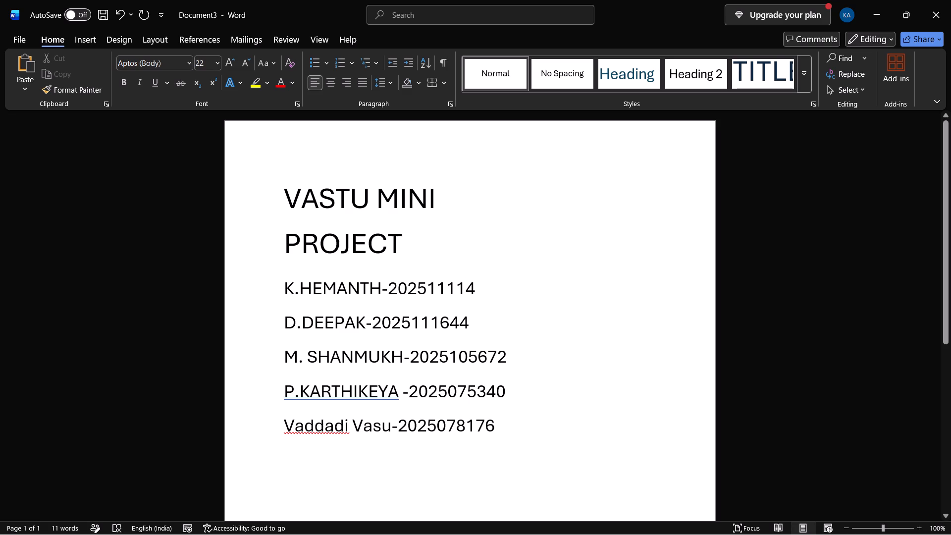
left_click(478, 291)
key("BackSpace")
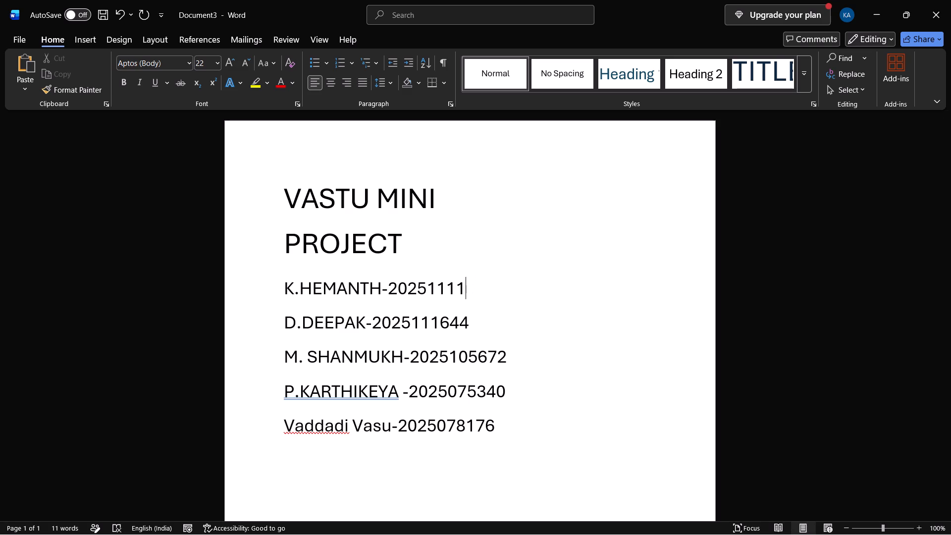
type("95")
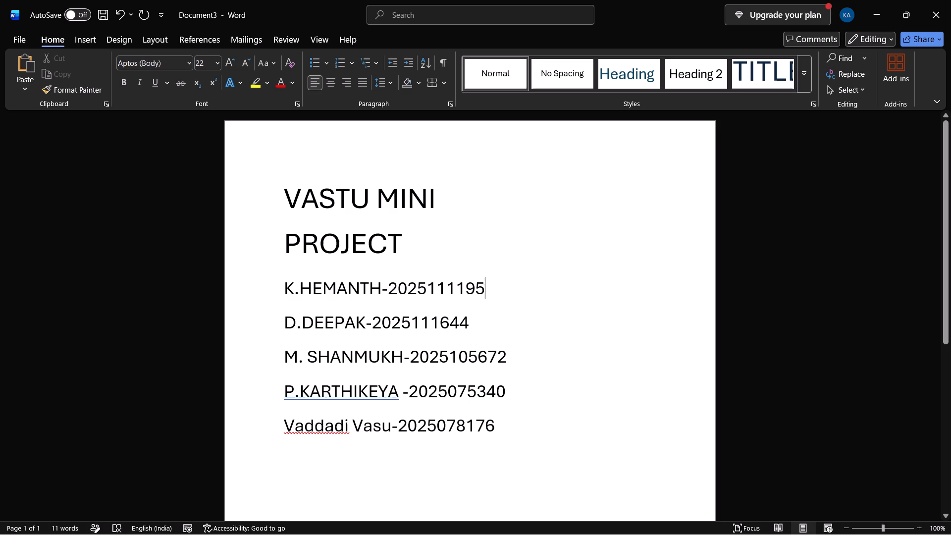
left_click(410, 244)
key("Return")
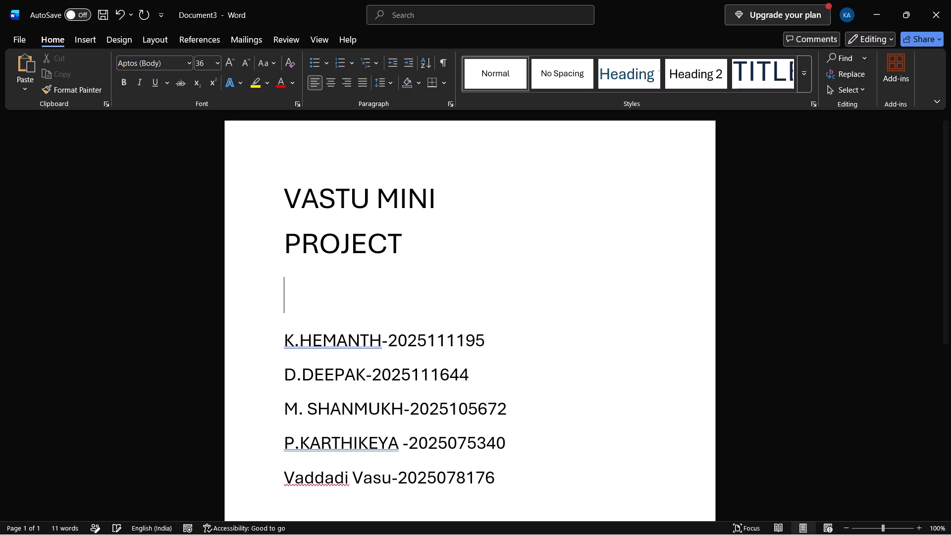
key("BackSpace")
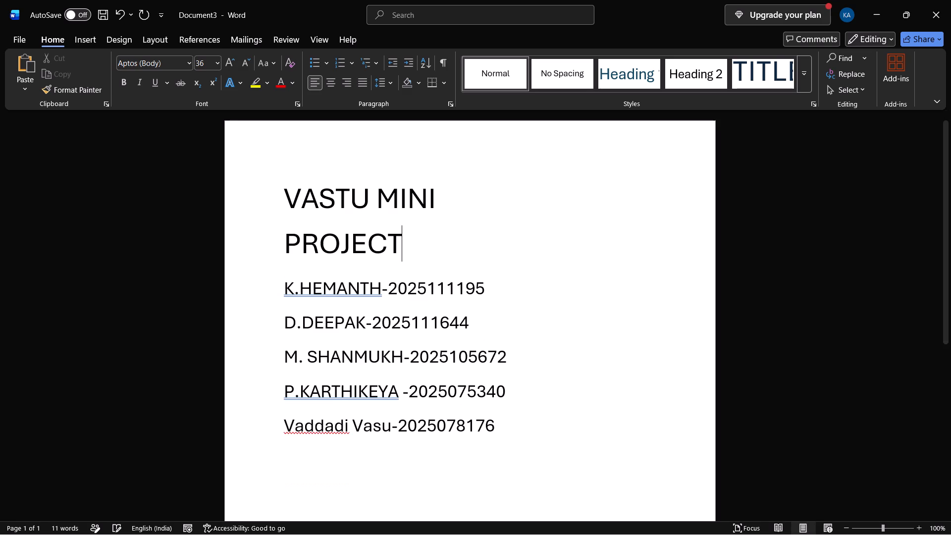
Insert a blank line between the title and the first team member's entry.
key("Left")
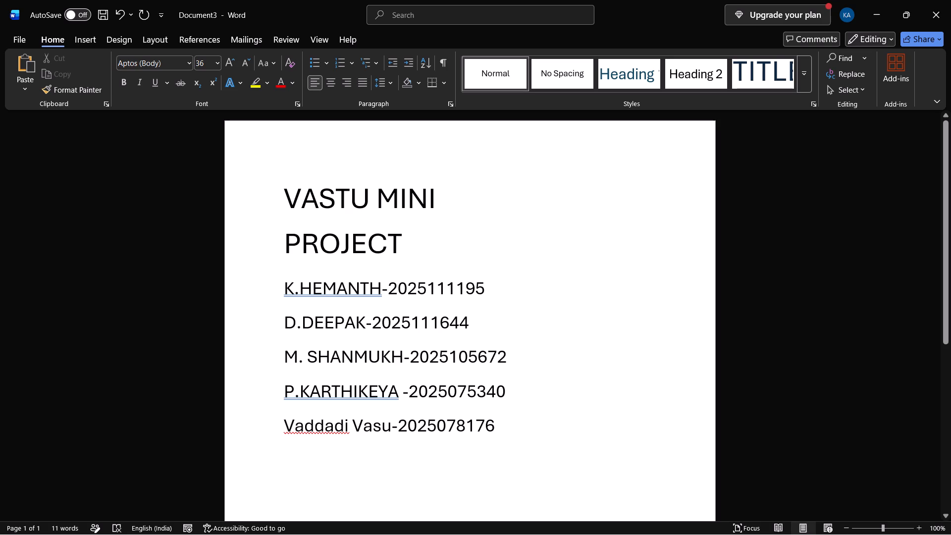
key("Down")
key("Left")
key("Left")
key("Left")
key("Left")
key("Left")
key("Left")
key("Left")
key("Left")
key("Left")
key("Left")
key("Return")
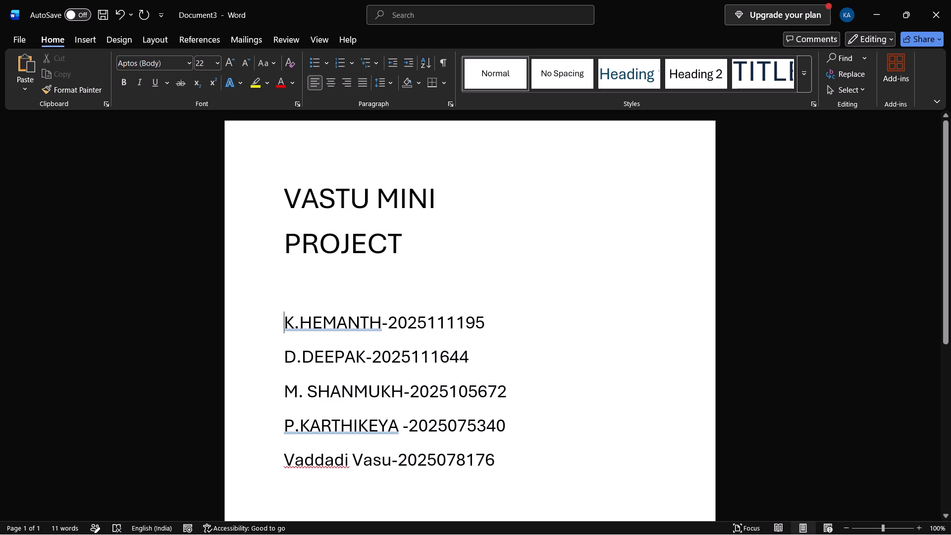
scroll(485, 357, "down", 2)
scroll(479, 349, "up", 11)
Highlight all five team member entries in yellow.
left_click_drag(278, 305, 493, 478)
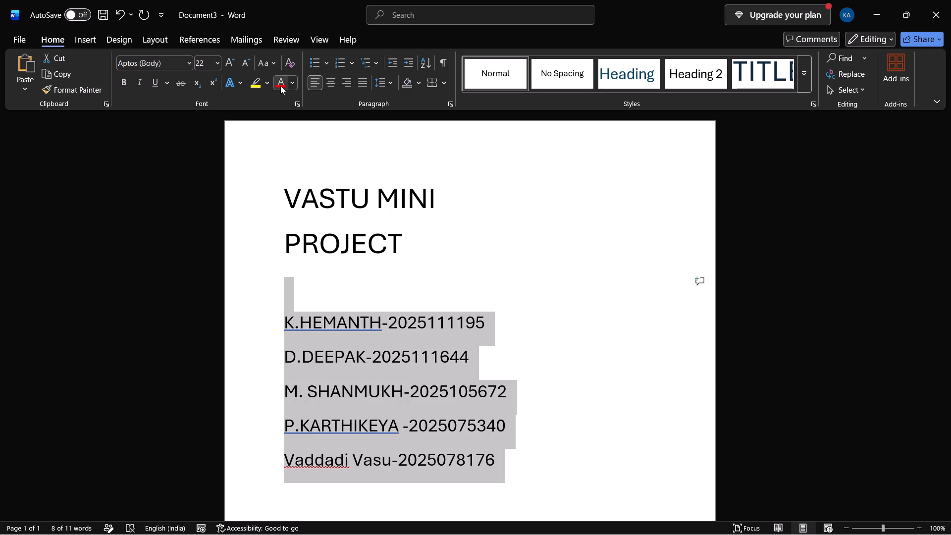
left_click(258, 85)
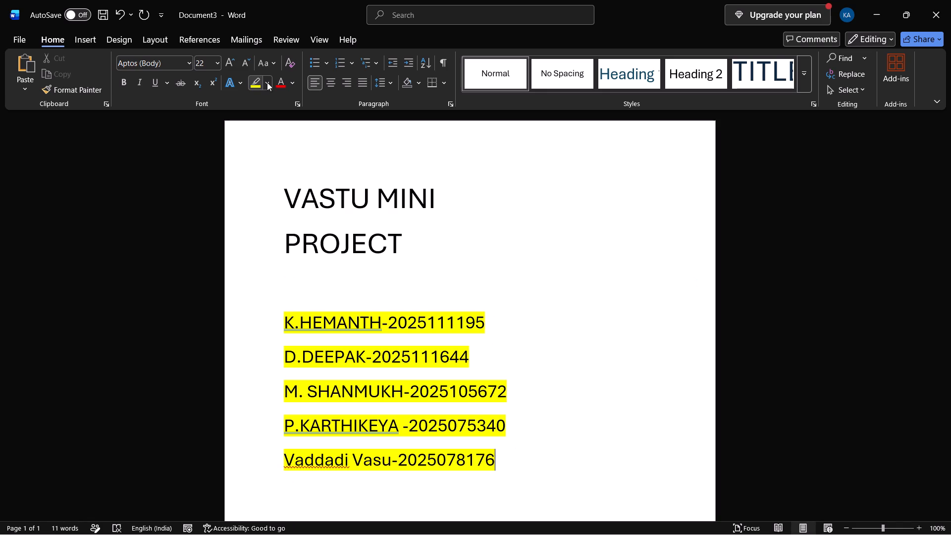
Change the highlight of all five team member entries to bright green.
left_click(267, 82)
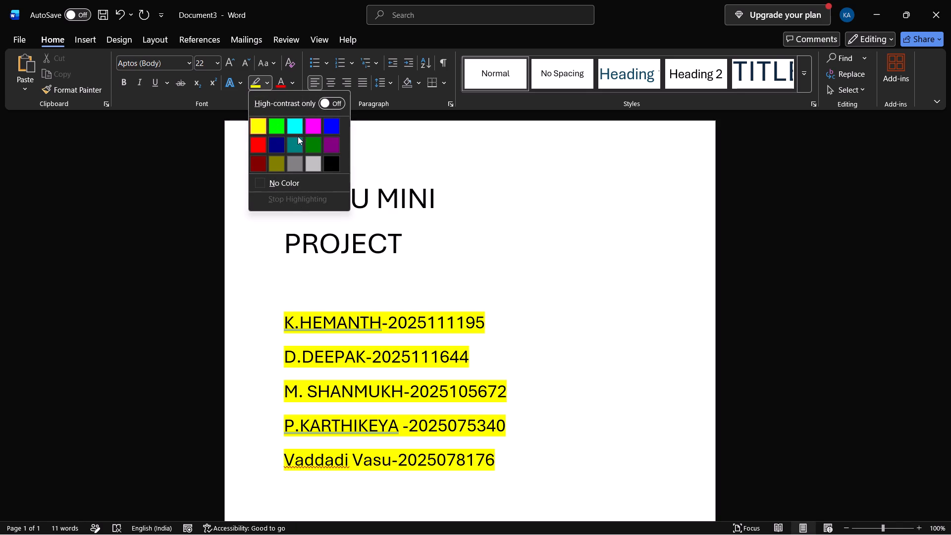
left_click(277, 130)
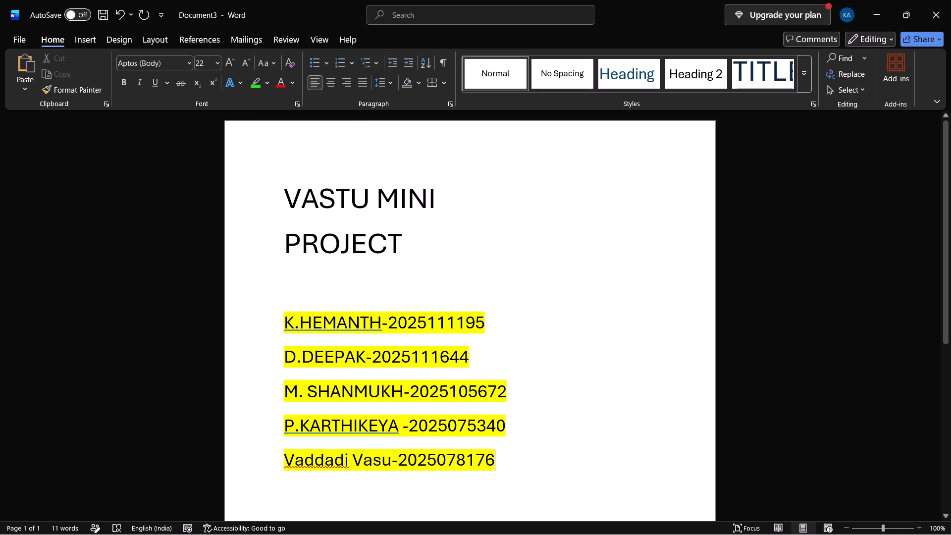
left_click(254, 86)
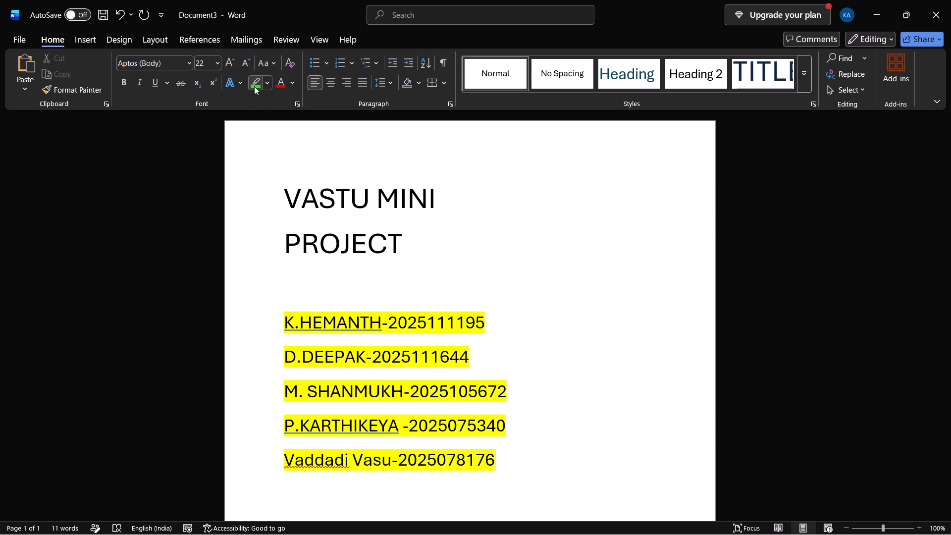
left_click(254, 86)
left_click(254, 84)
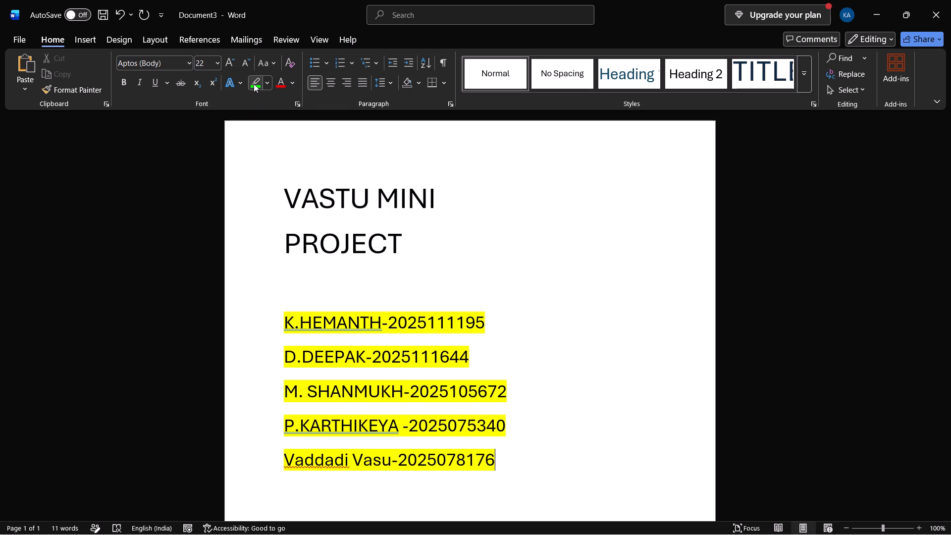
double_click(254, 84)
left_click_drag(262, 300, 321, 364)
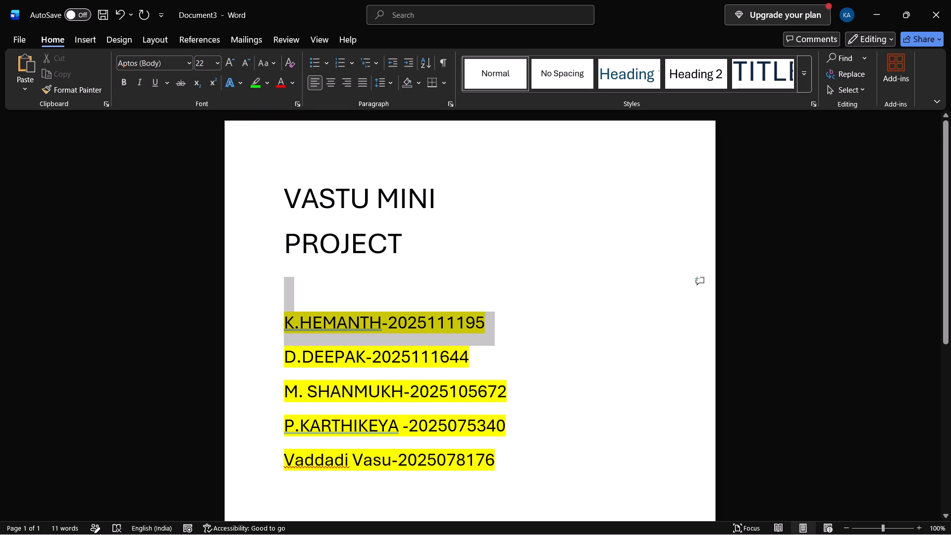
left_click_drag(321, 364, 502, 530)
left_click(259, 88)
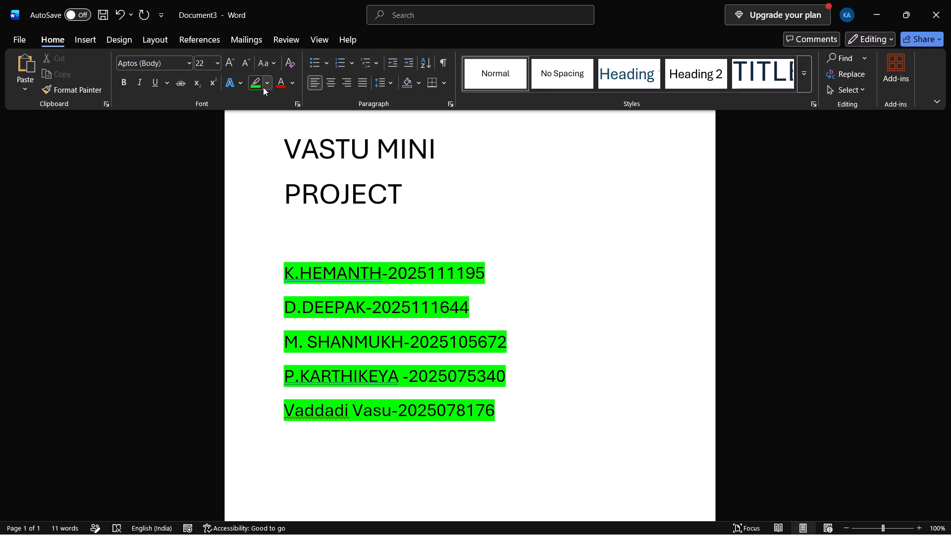
Change the highlight of all five team member entries to light gray.
left_click_drag(263, 244, 579, 531)
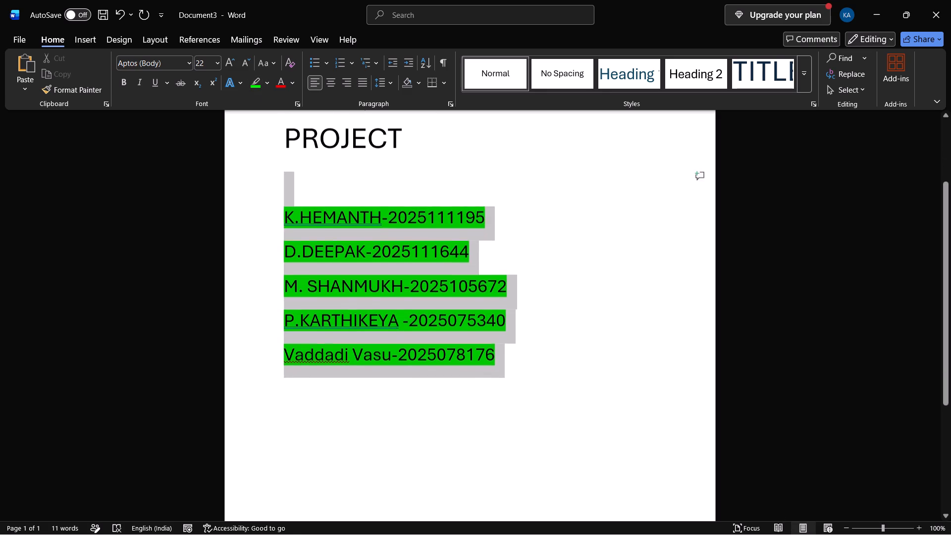
left_click(264, 84)
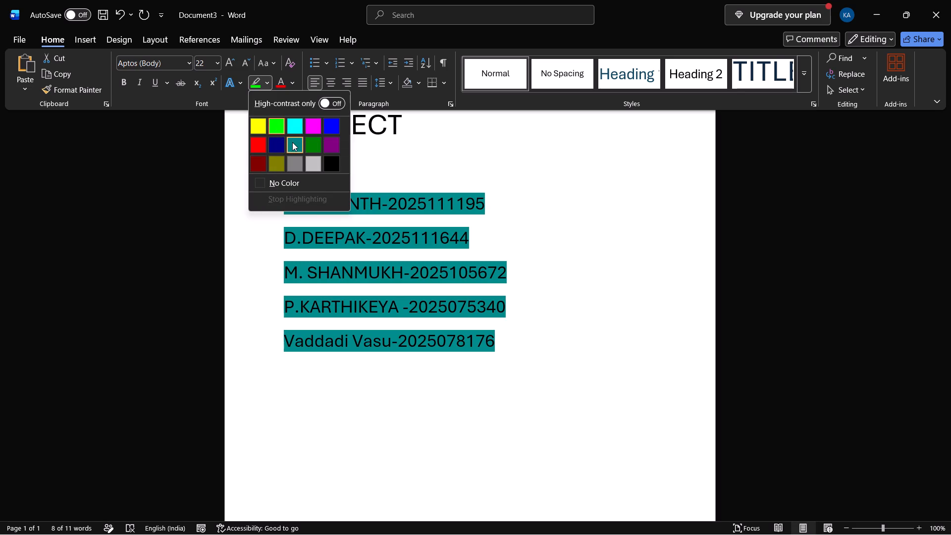
left_click(312, 160)
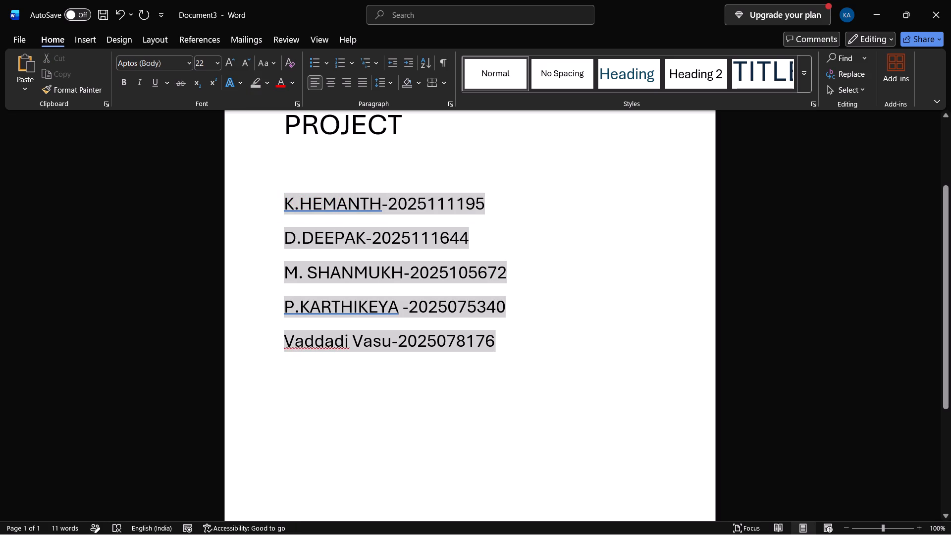
left_click(615, 314)
scroll(500, 347, "up", 2)
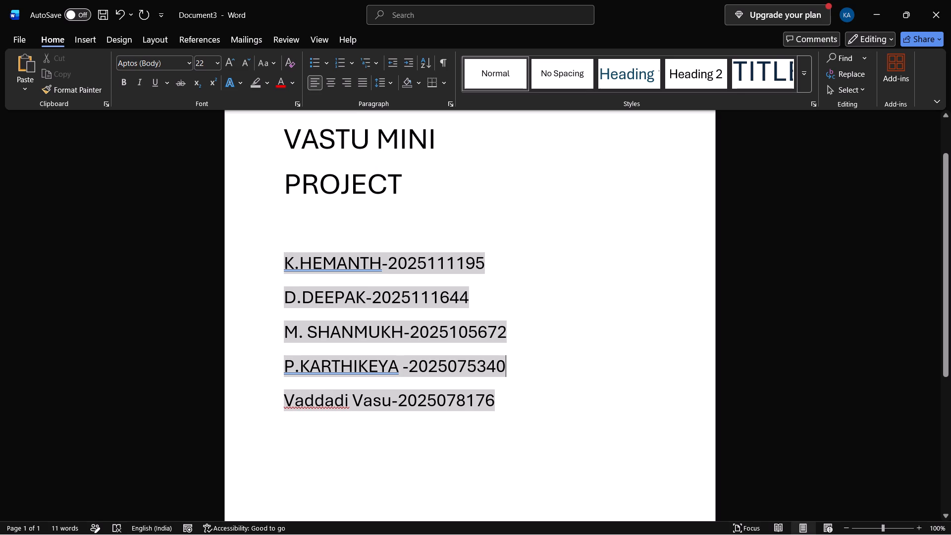
scroll(517, 340, "up", 3)
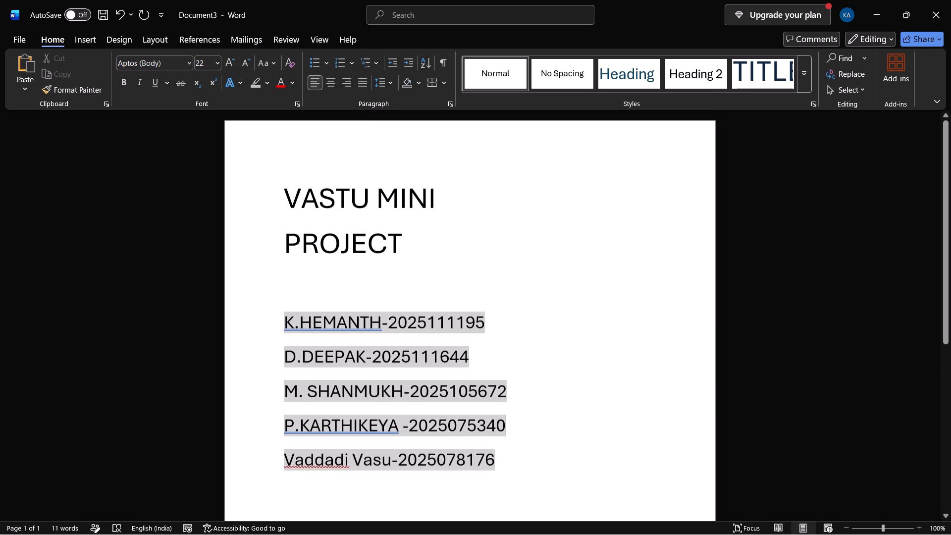
Apply a red gradient font color to the title VASTU MINI PROJECT.
left_click_drag(267, 179, 329, 259)
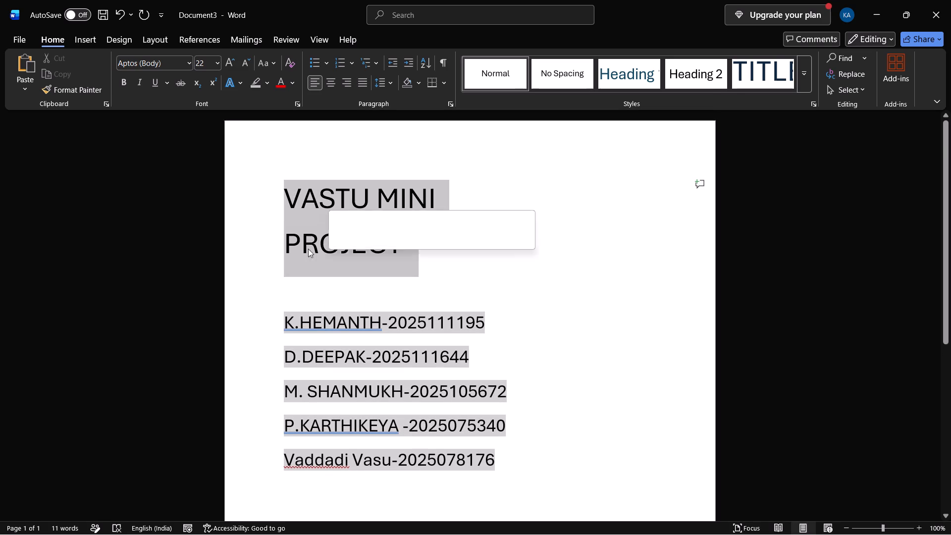
left_click(267, 78)
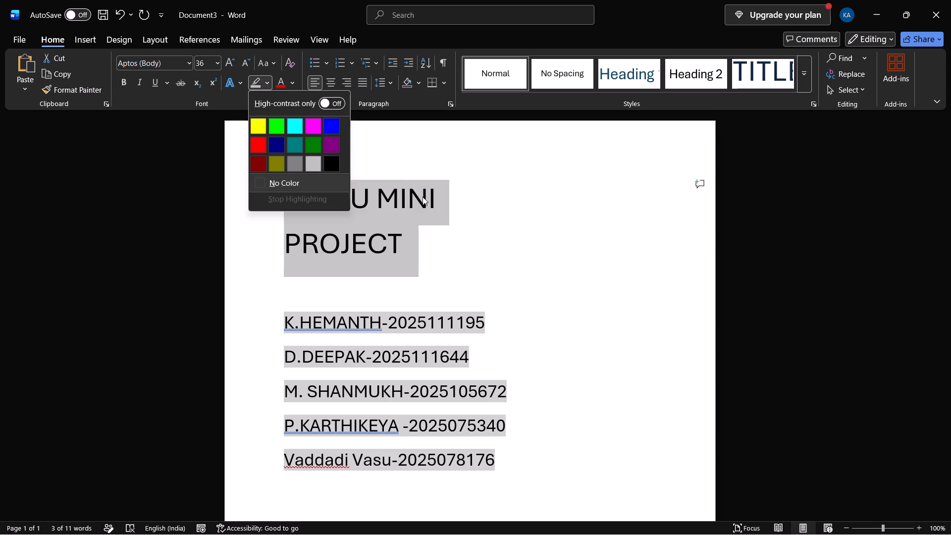
left_click(287, 83)
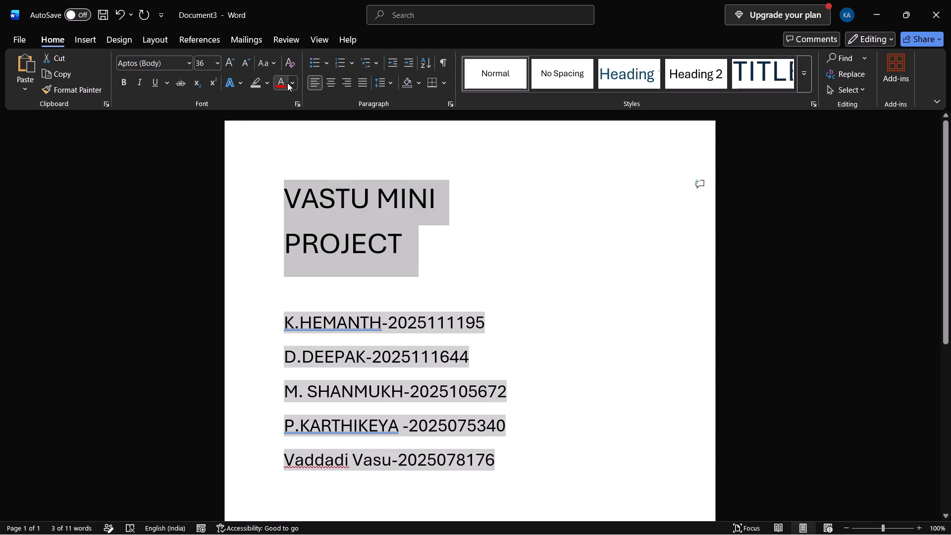
left_click(290, 82)
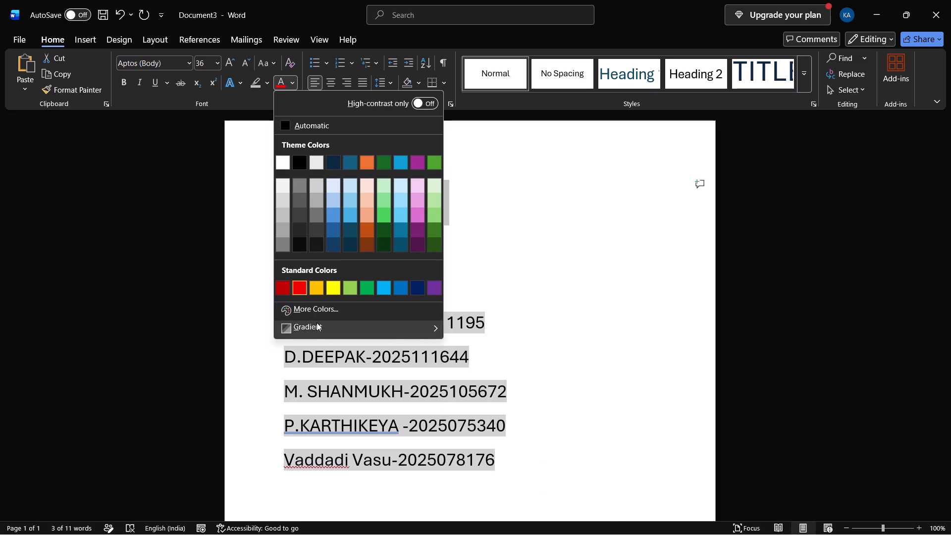
left_click(480, 452)
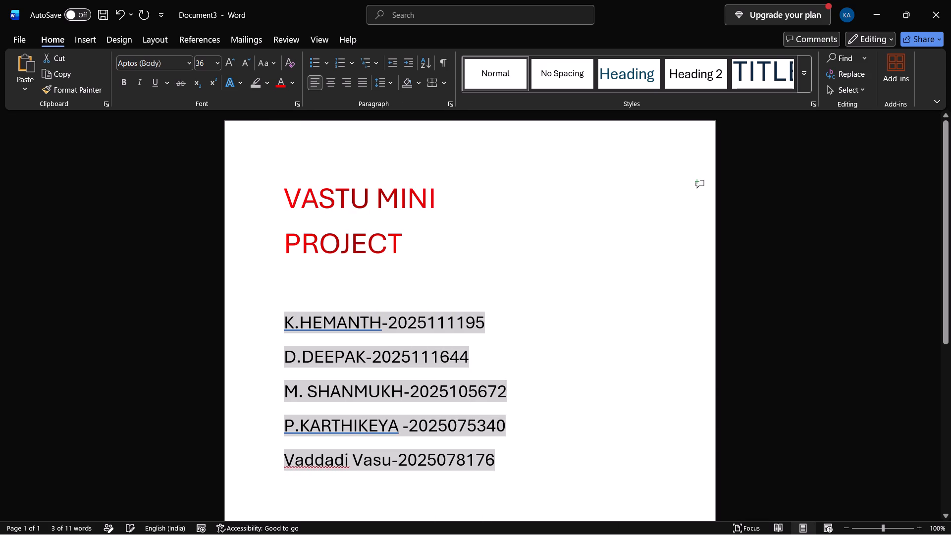
left_click(525, 235)
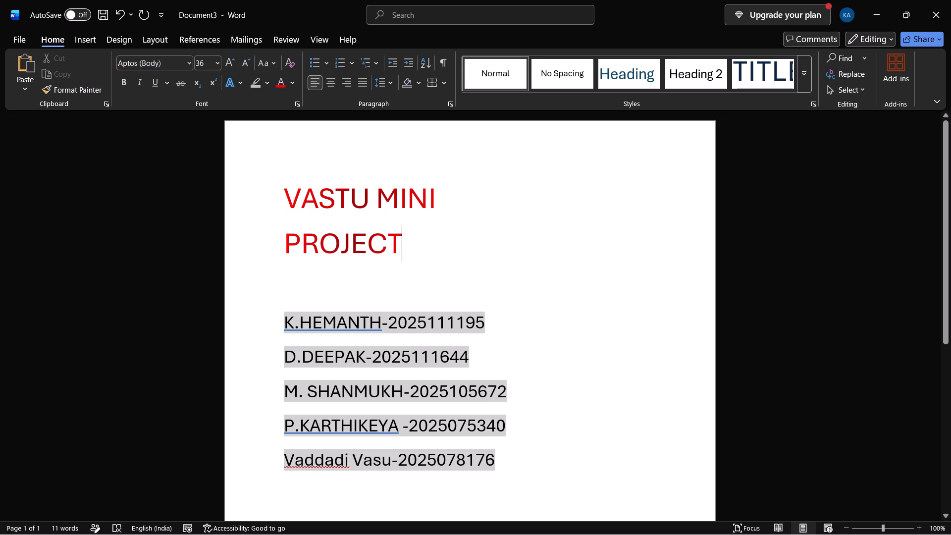
Remove the gray highlight from all five team member entries by setting the highlight to No Color.
left_click_drag(271, 302, 301, 341)
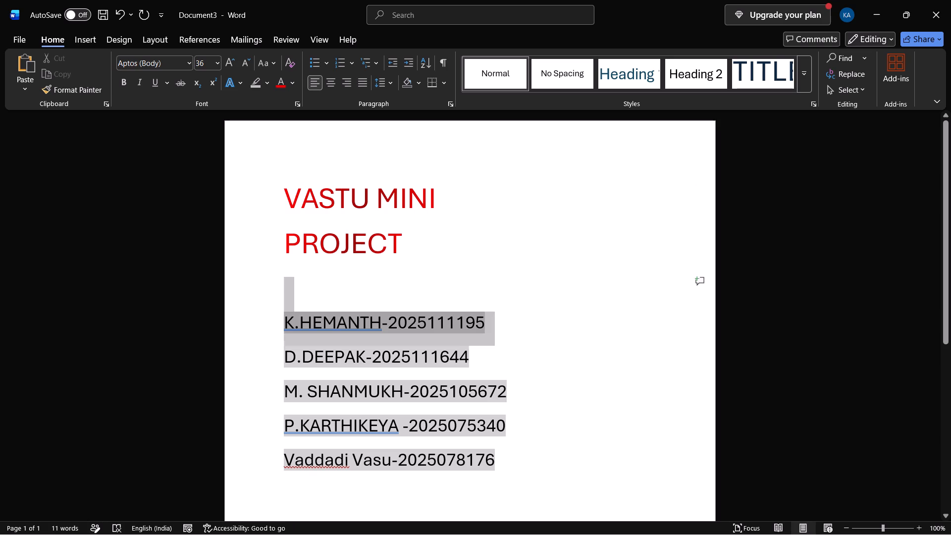
left_click_drag(301, 341, 437, 517)
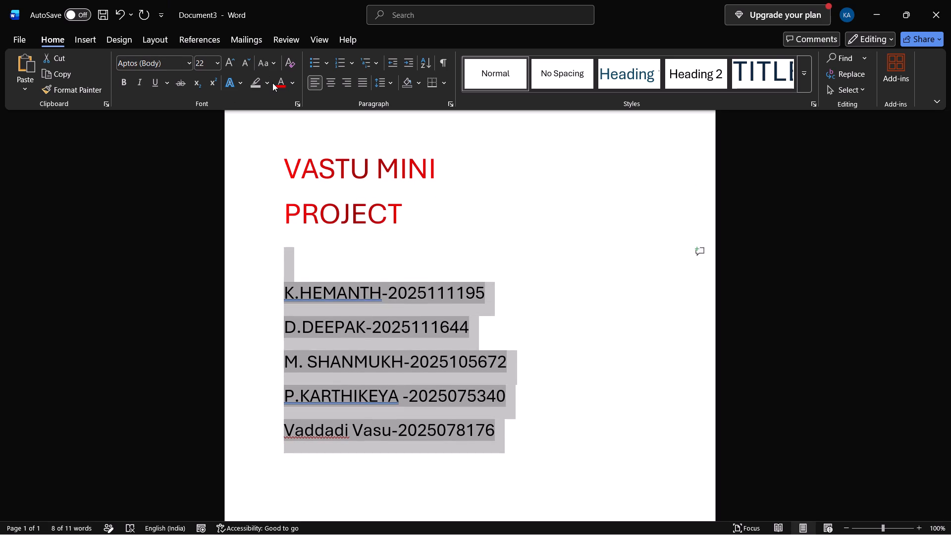
left_click(272, 83)
left_click(268, 74)
left_click(271, 81)
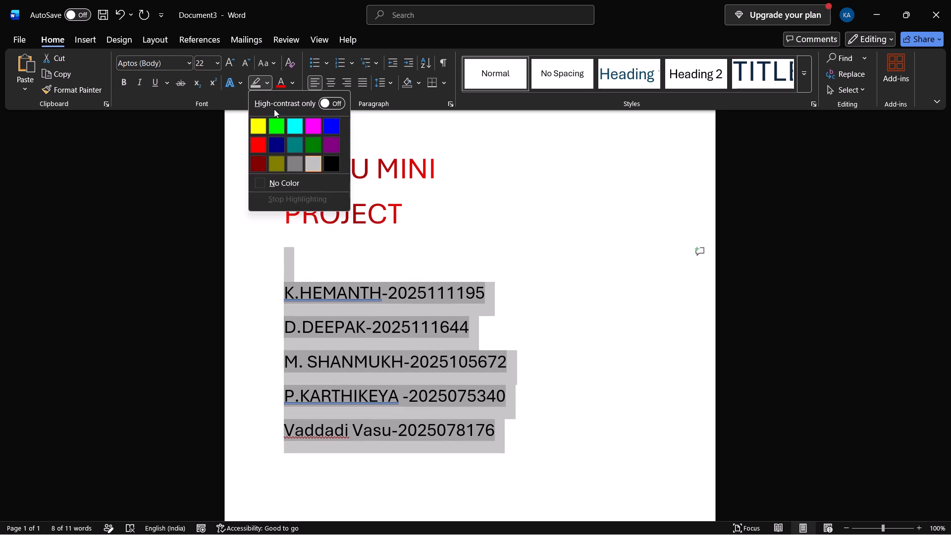
left_click(279, 187)
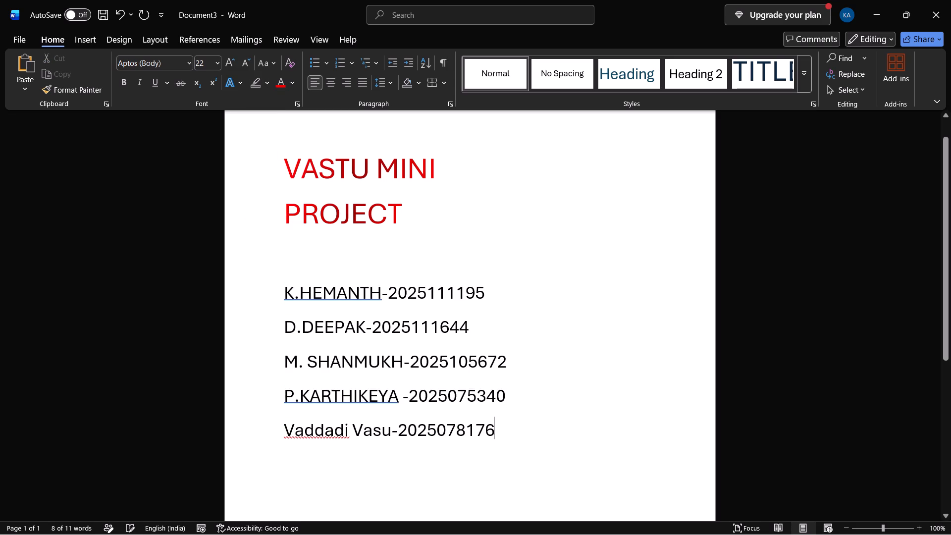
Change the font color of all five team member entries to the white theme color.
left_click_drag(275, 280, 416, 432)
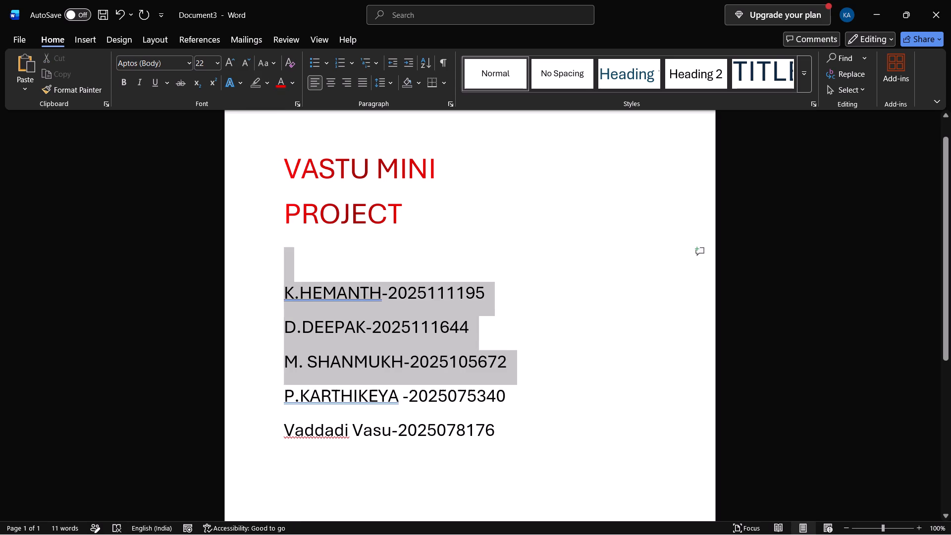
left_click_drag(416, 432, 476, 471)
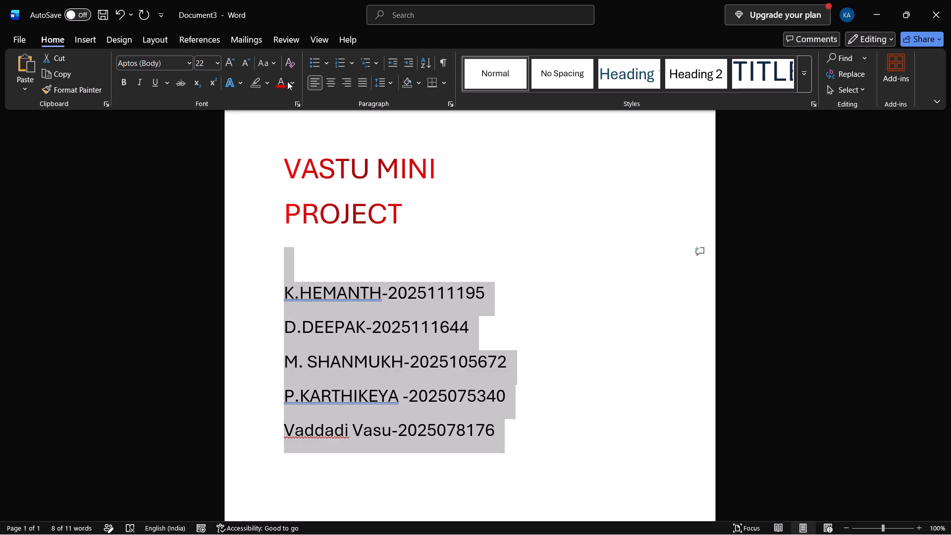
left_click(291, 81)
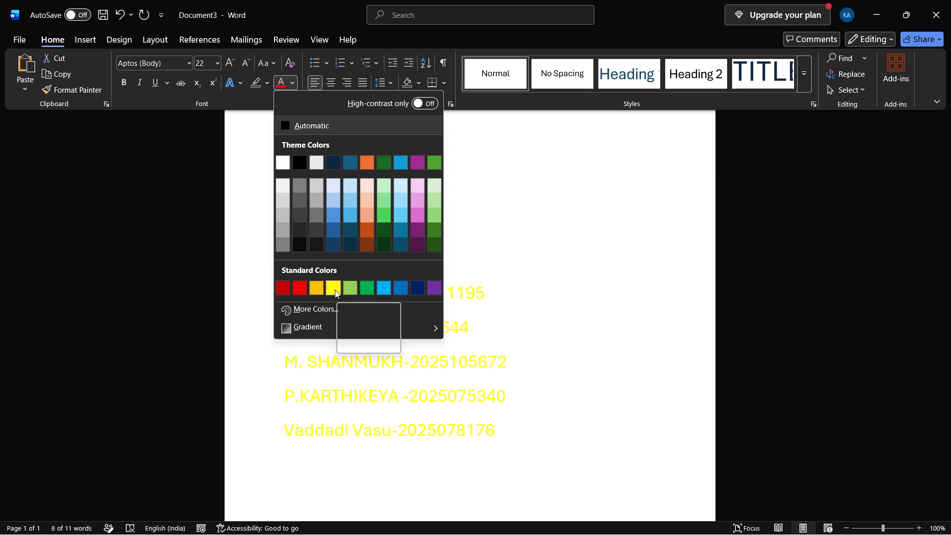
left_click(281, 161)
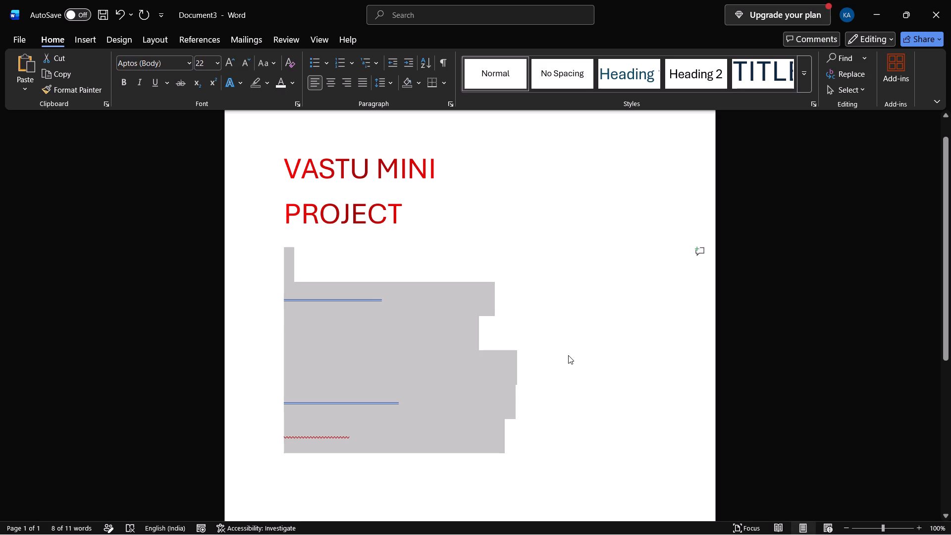
Change the font color of all five team member entries to the darkest shade below the black theme color.
left_click(295, 83)
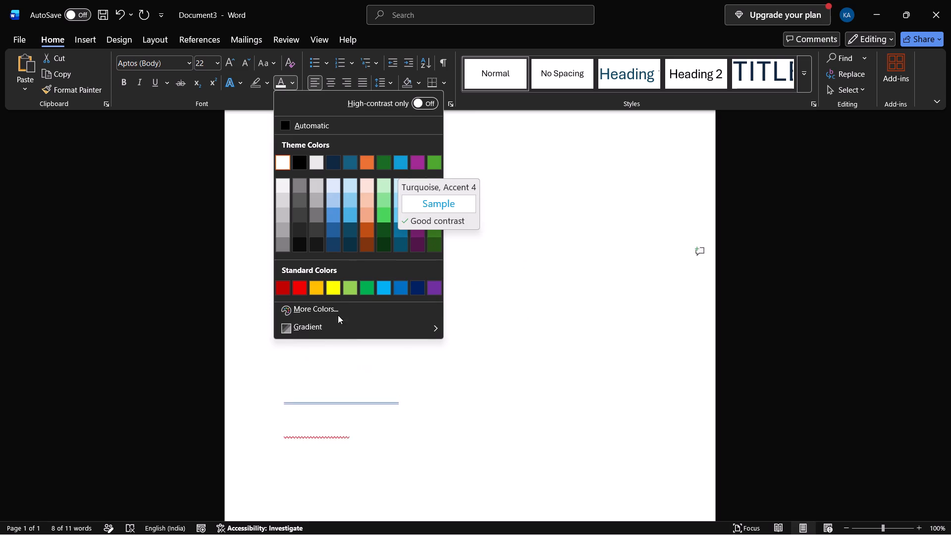
left_click(343, 328)
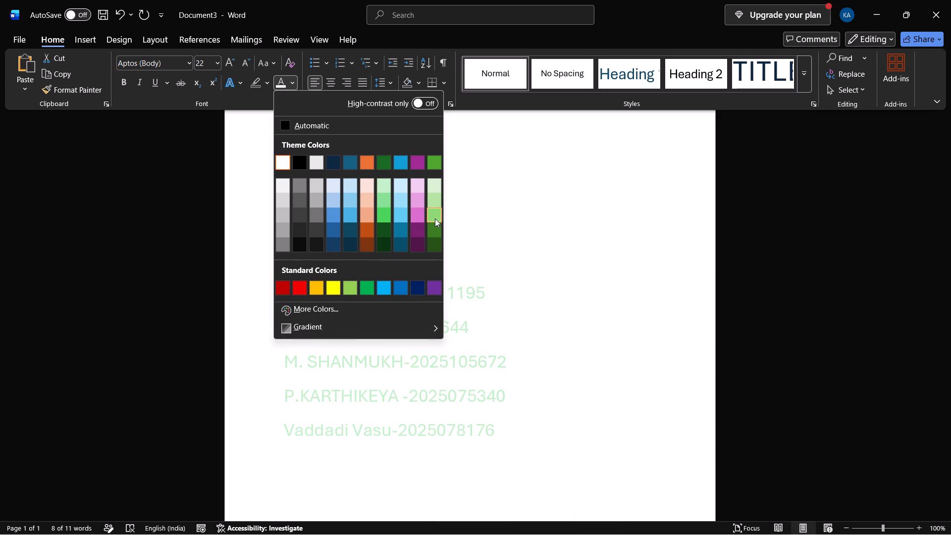
left_click(301, 245)
left_click(564, 373)
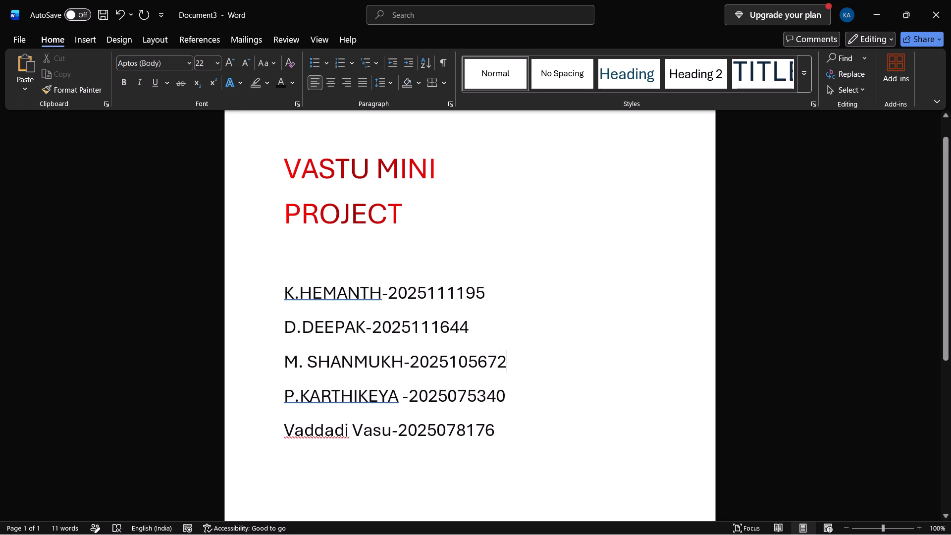
Insert a space after the initial's period in the first, second and fourth team member entries.
left_click(301, 297)
key("v")
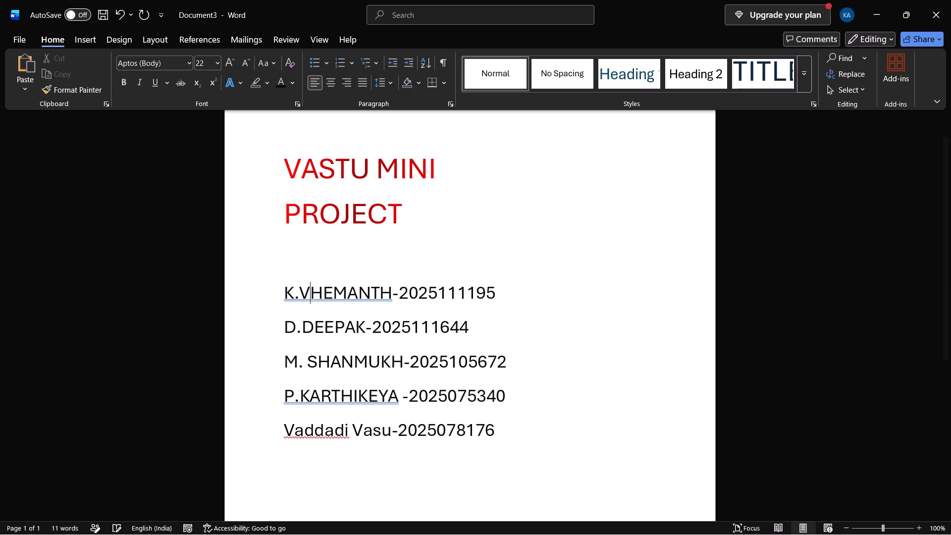
key("BackSpace")
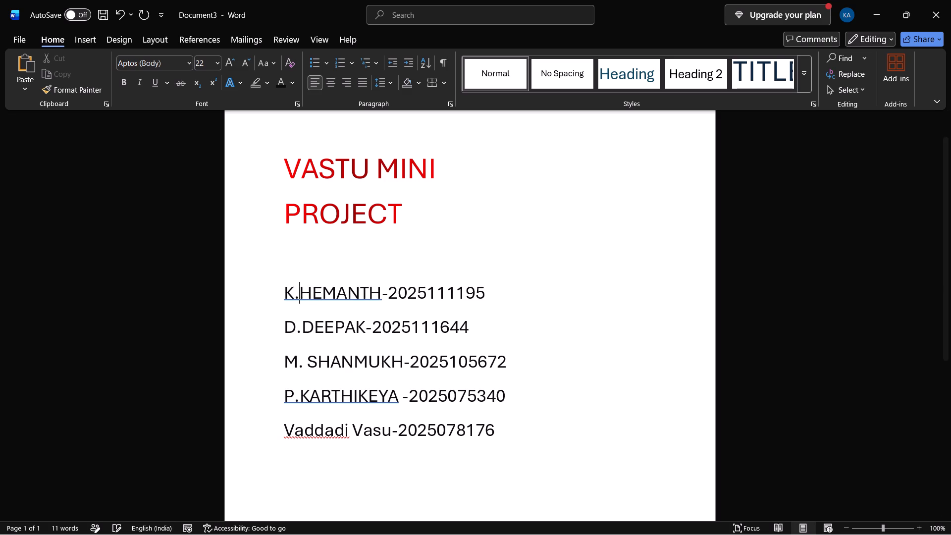
key("space")
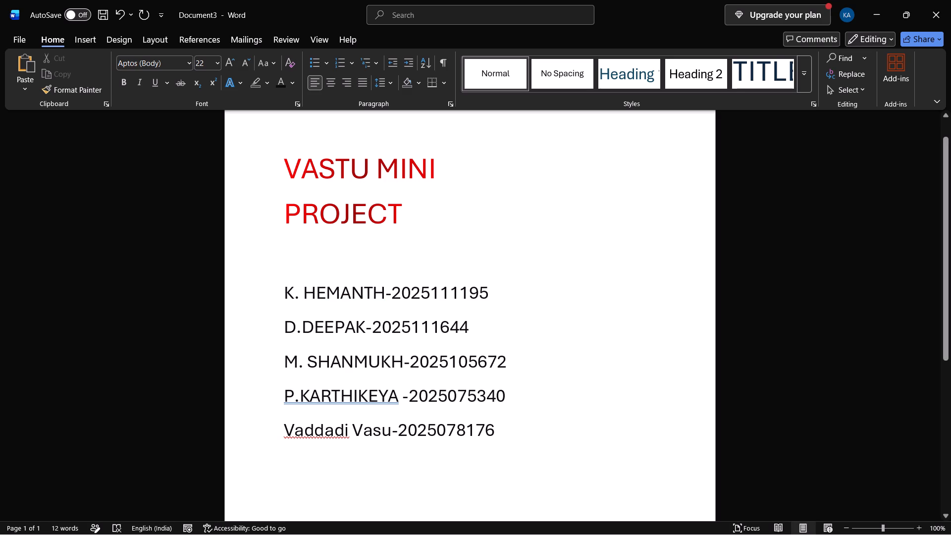
left_click(299, 331)
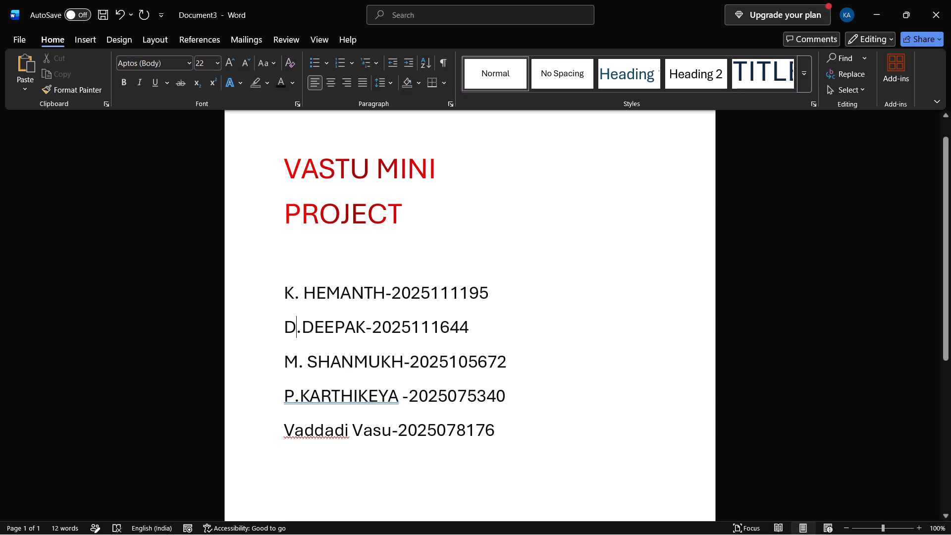
left_click(305, 326)
key("space")
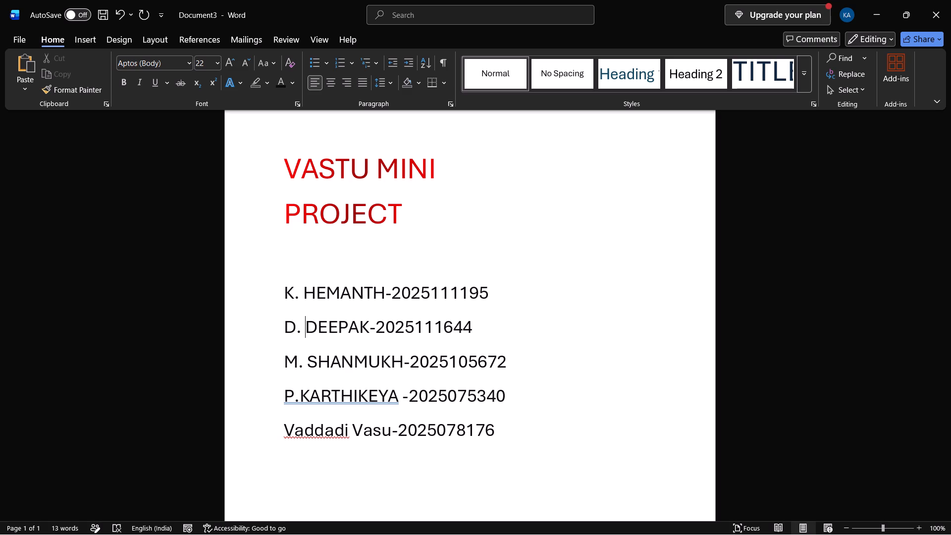
left_click(298, 400)
key("space")
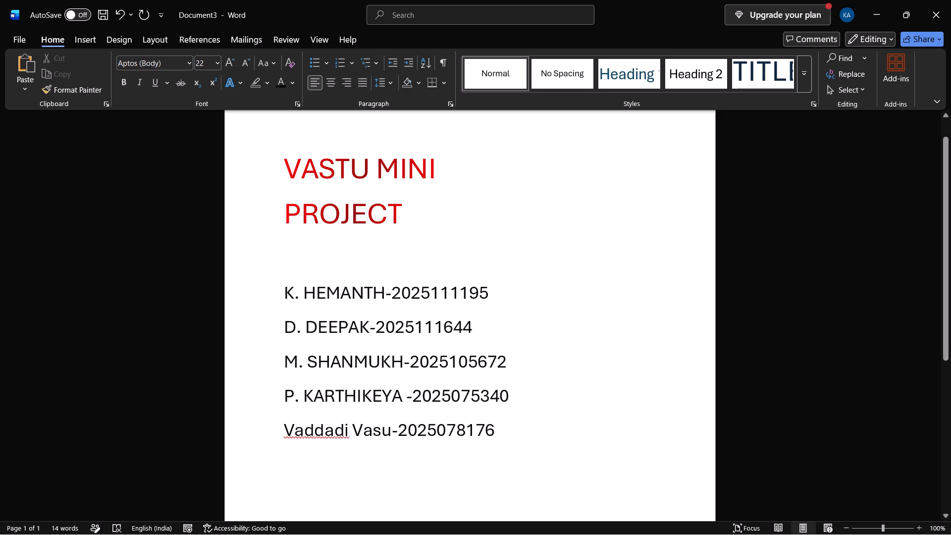
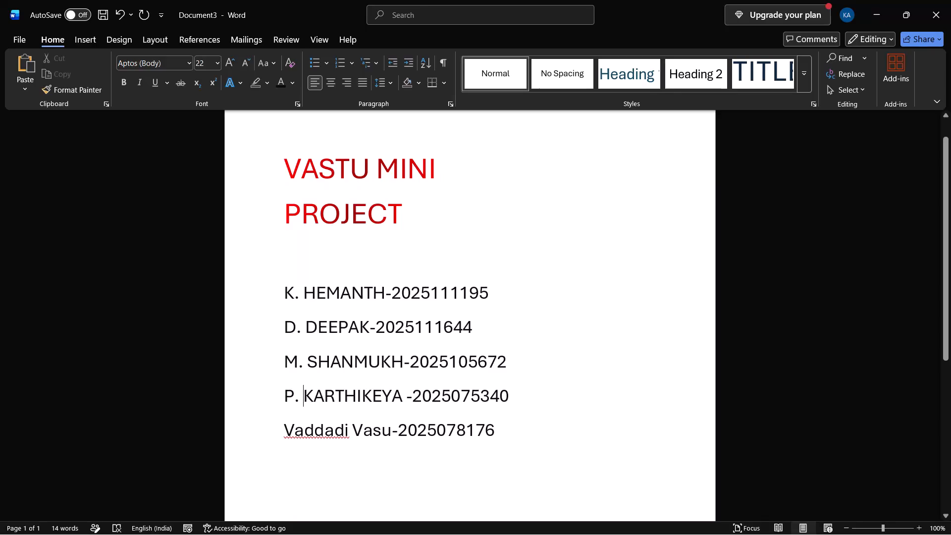
Change the font color of the "VASTU MINI PROJECT" title to the standard dark red.
left_click_drag(276, 155, 414, 256)
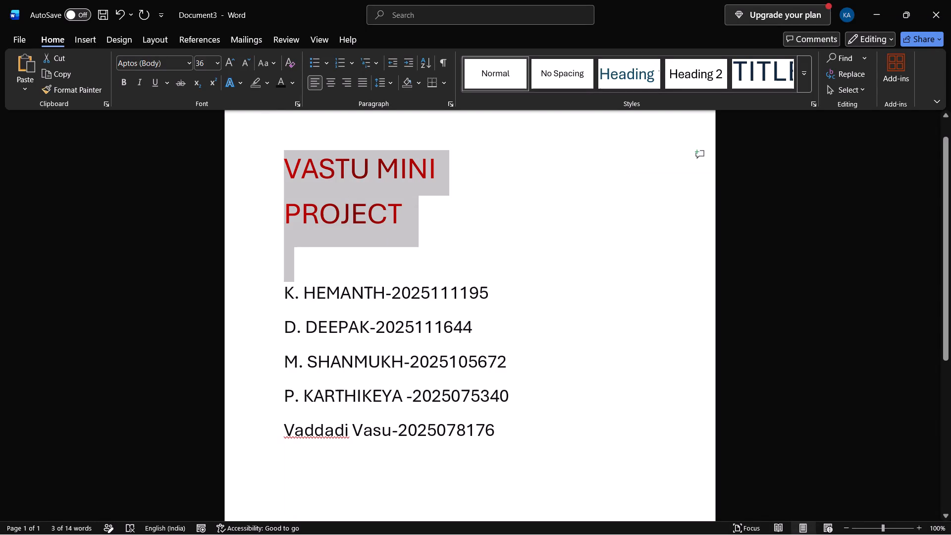
left_click(296, 82)
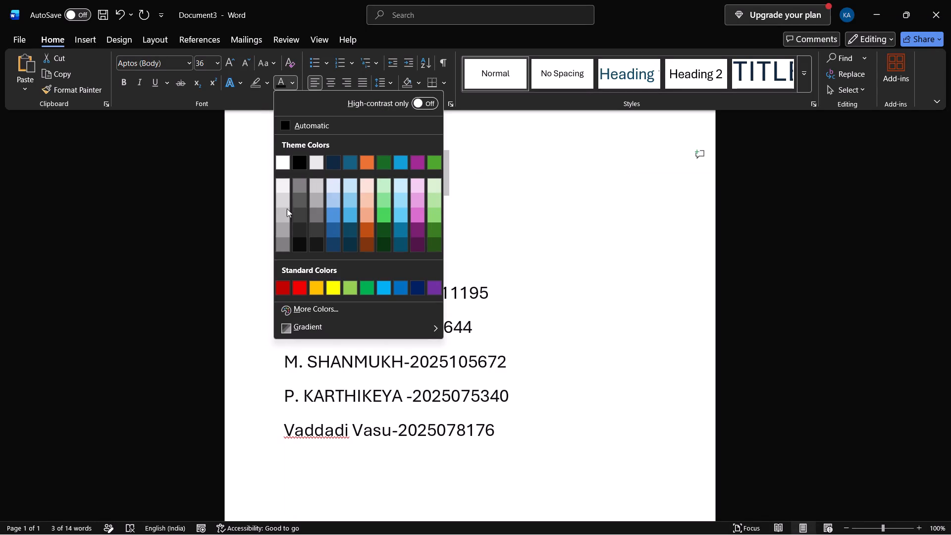
left_click(396, 328)
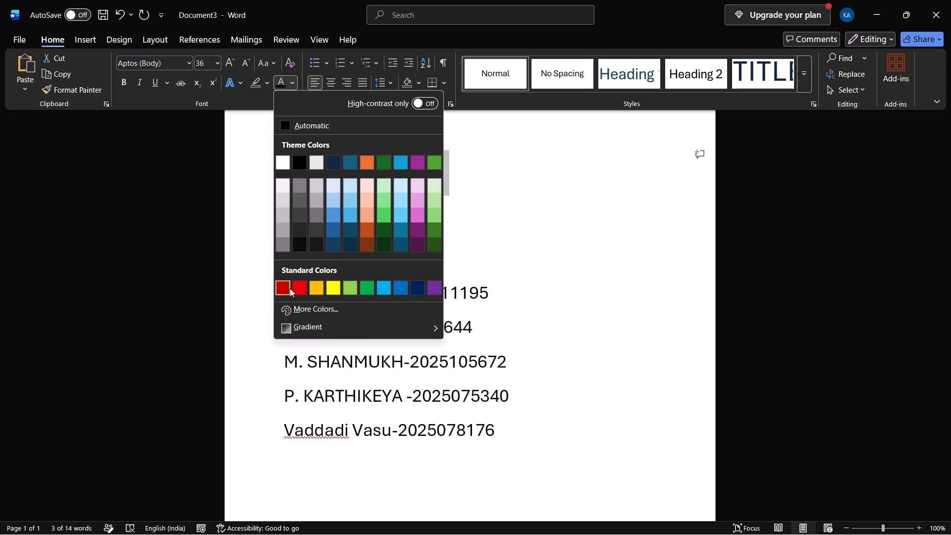
left_click(279, 288)
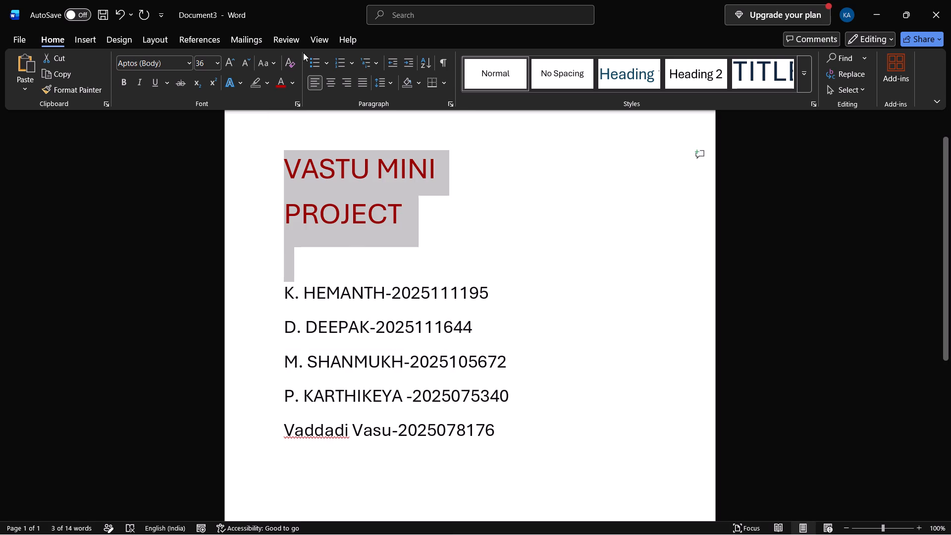
Apply the first gradient in the last row of the Dark Variations to the title text.
left_click(290, 77)
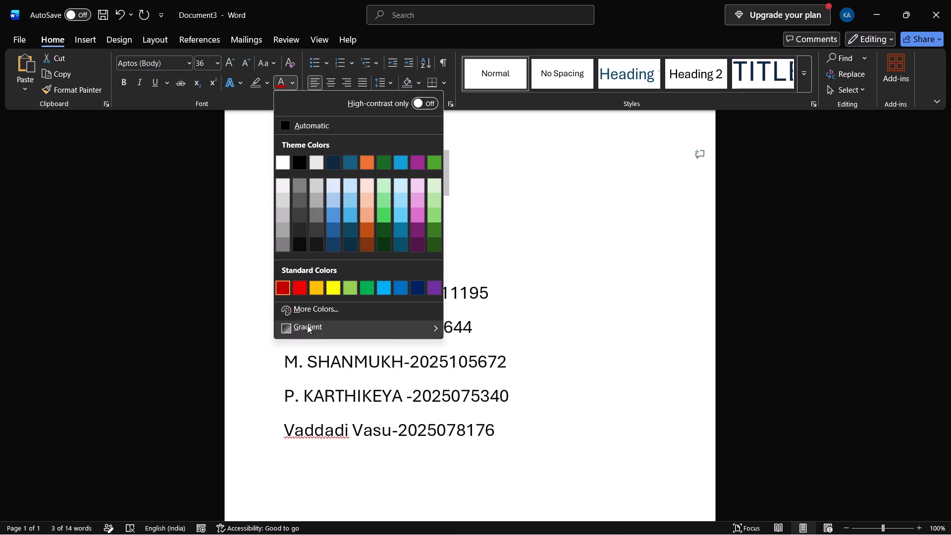
left_click(307, 325)
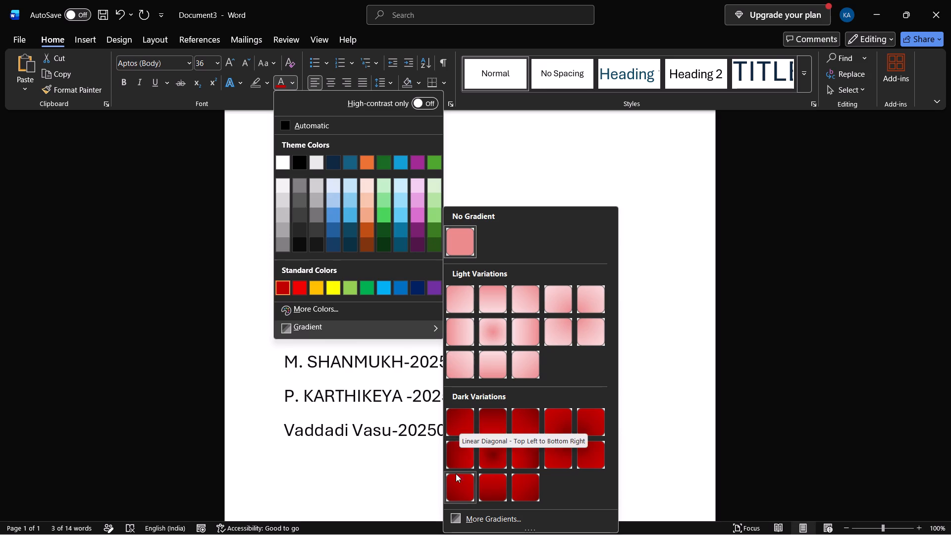
left_click(452, 489)
left_click_drag(557, 195, 556, 205)
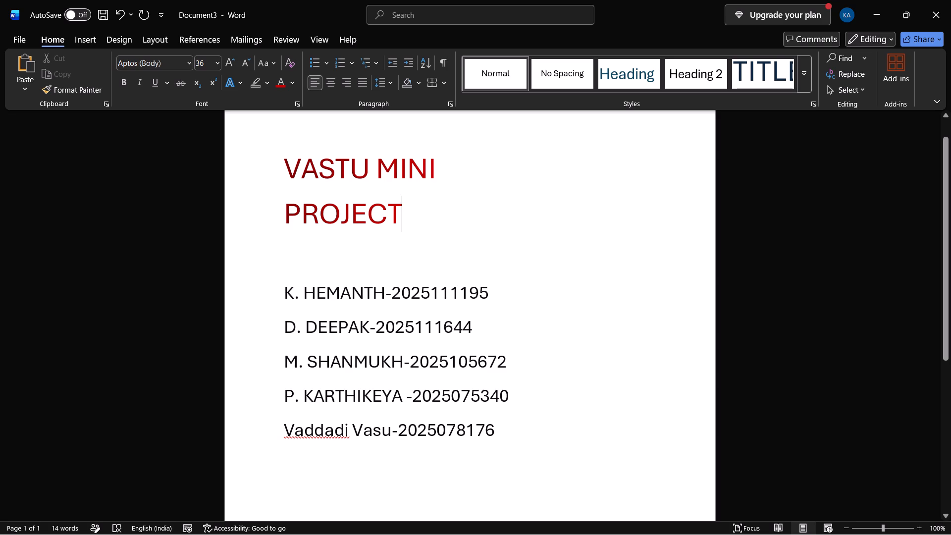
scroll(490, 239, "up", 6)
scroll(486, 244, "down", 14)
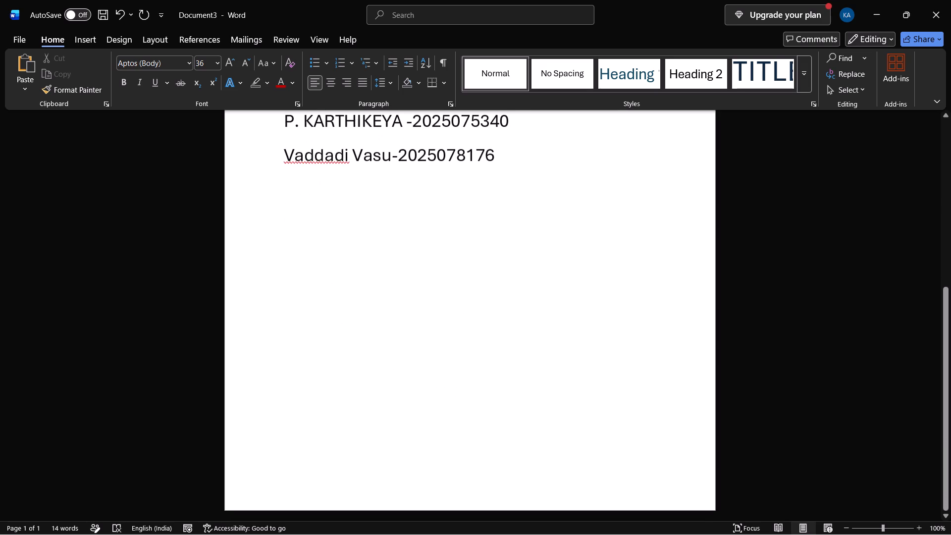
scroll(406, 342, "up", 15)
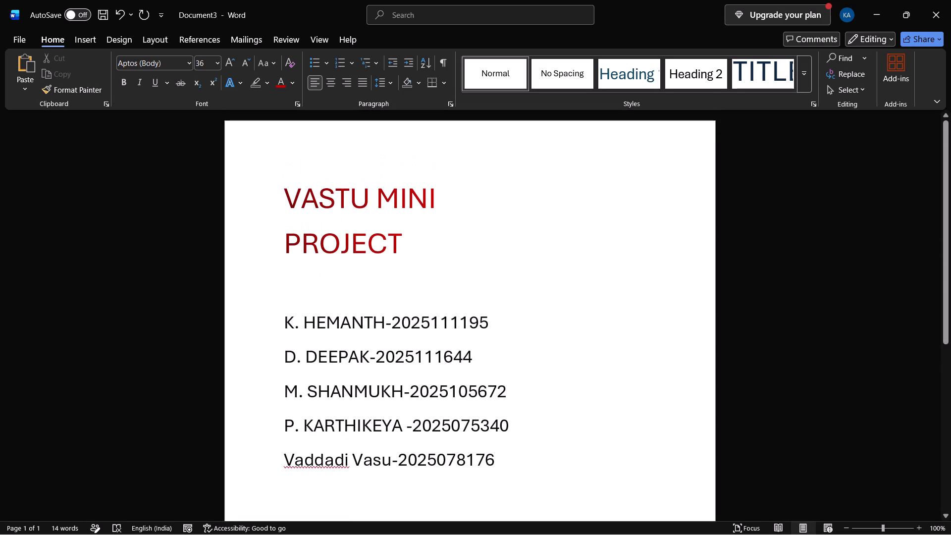
Save the document under the file name HEMANTH in the personal OneDrive Documents folder.
key("ctrl+s")
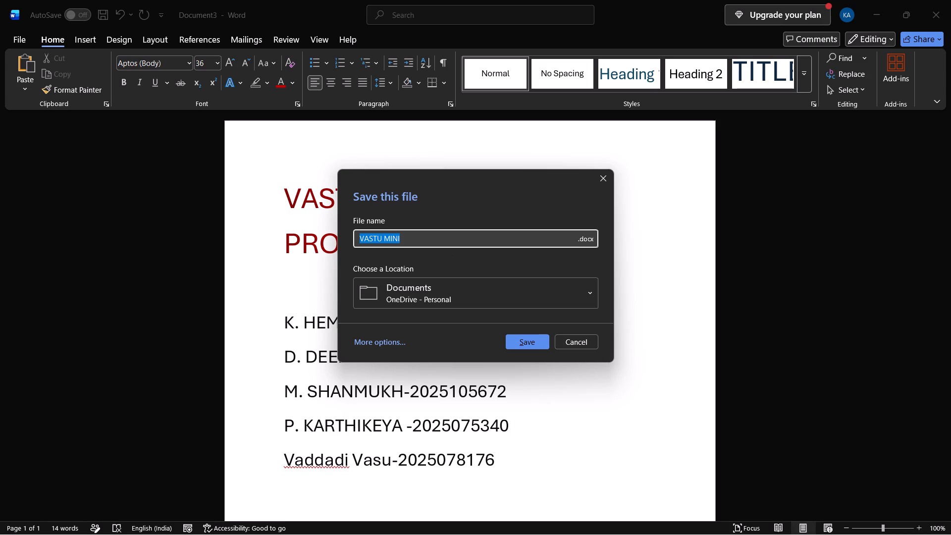
key("BackSpace")
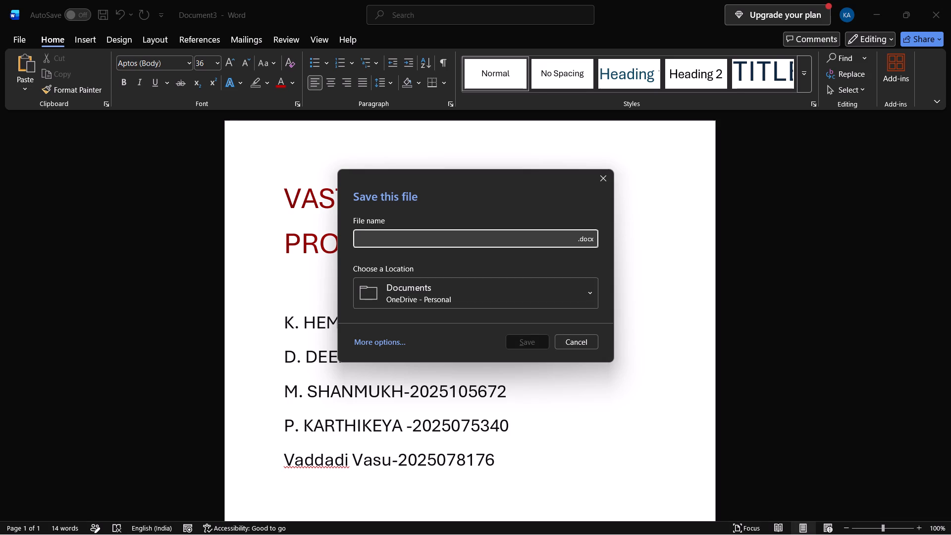
left_click(452, 242)
type("HE")
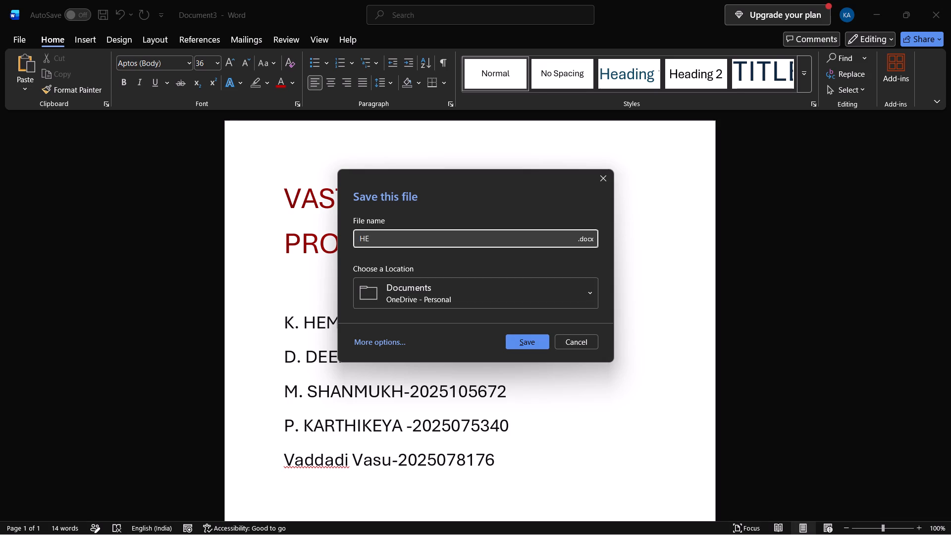
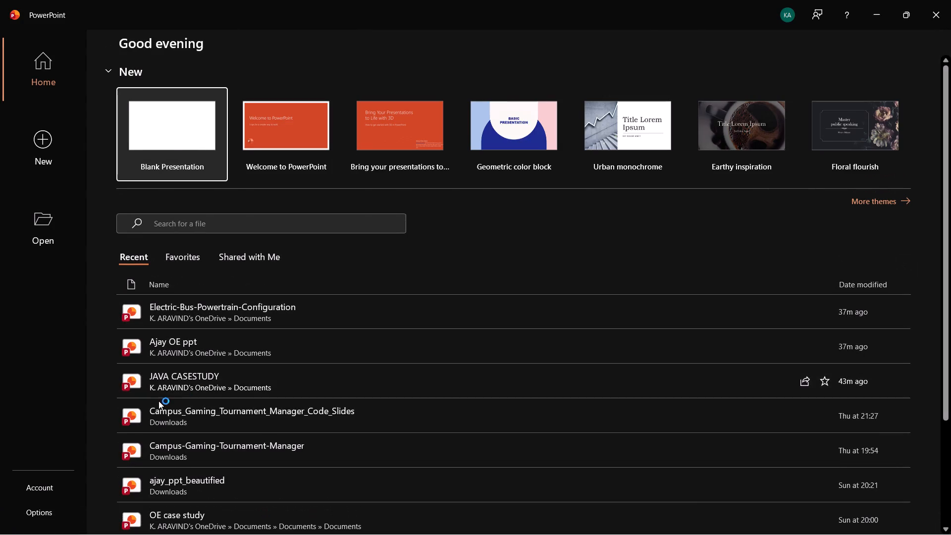
Switch to PowerPoint and create a blank presentation.
left_click(158, 147)
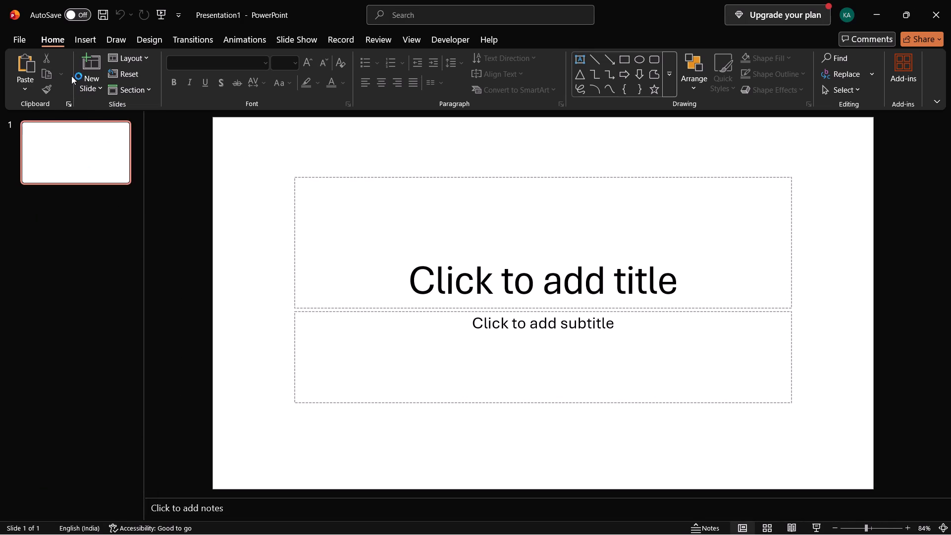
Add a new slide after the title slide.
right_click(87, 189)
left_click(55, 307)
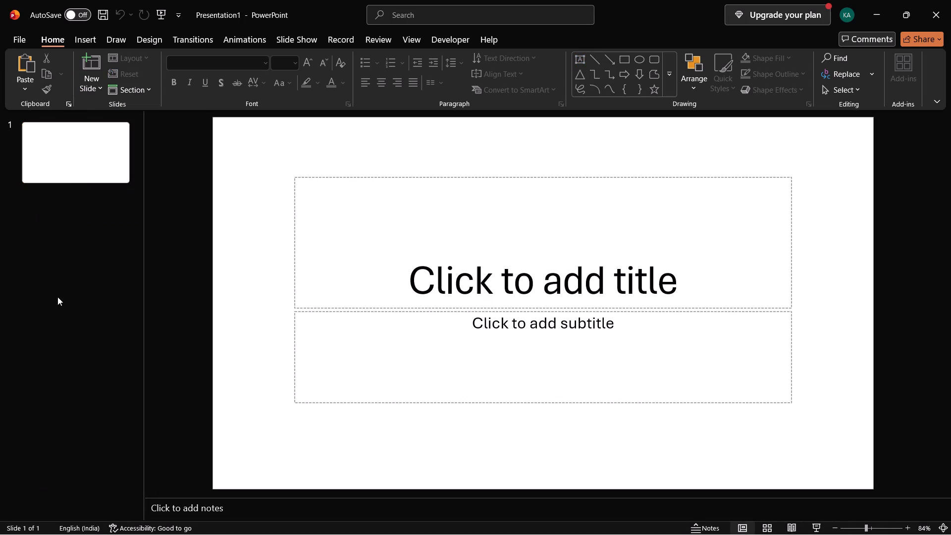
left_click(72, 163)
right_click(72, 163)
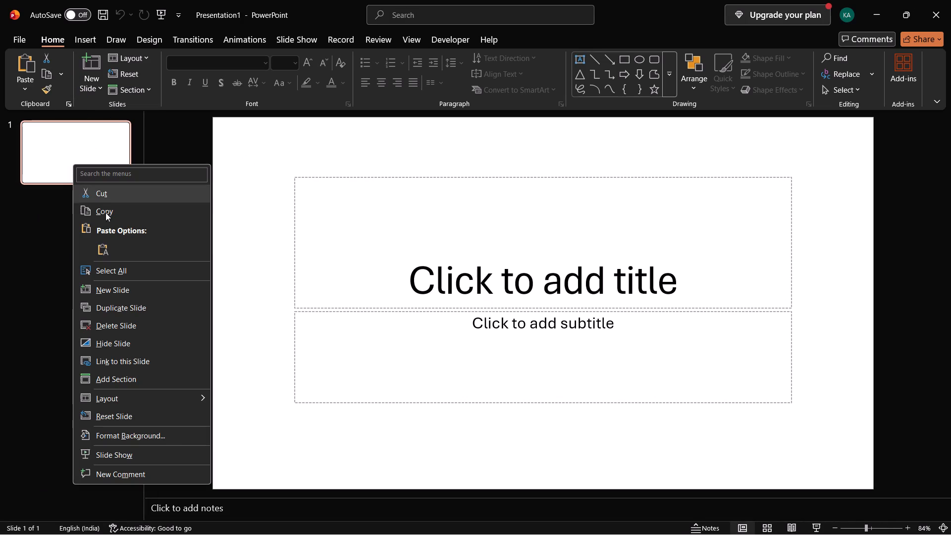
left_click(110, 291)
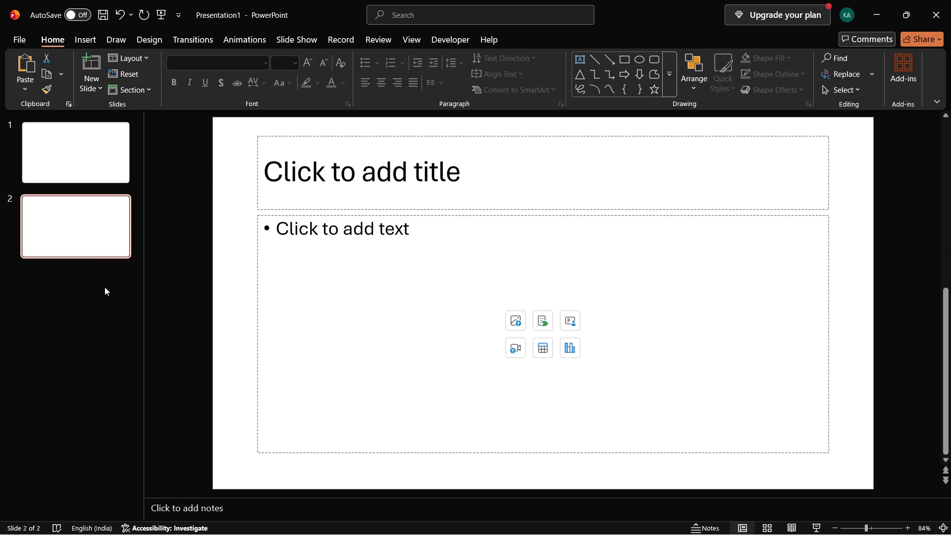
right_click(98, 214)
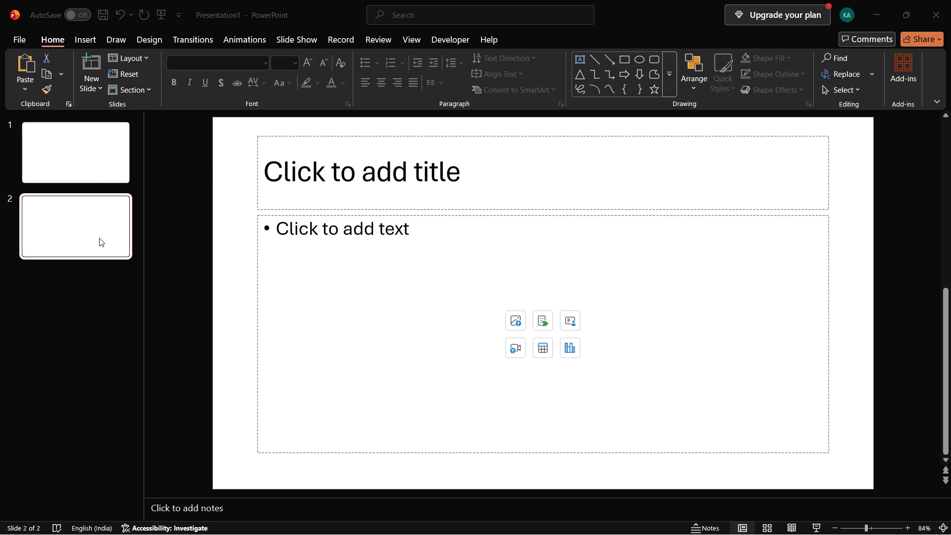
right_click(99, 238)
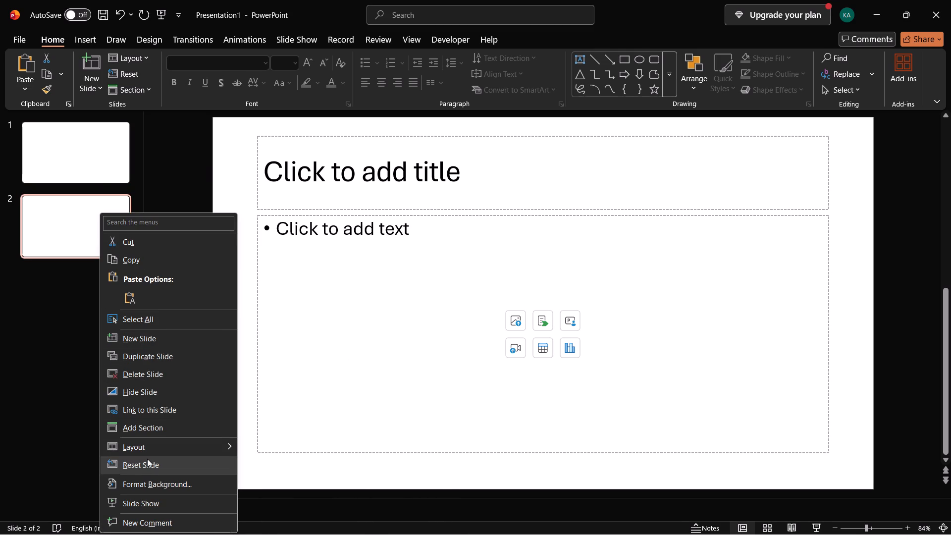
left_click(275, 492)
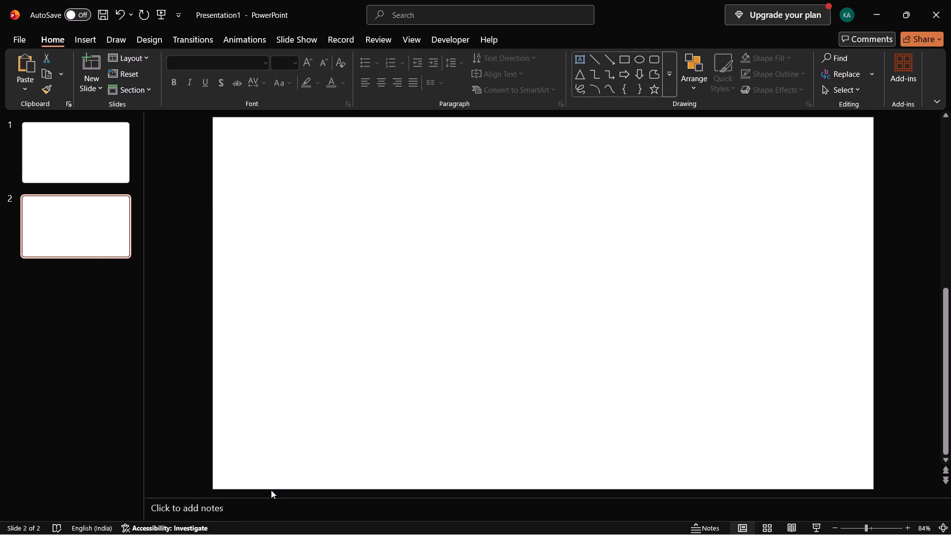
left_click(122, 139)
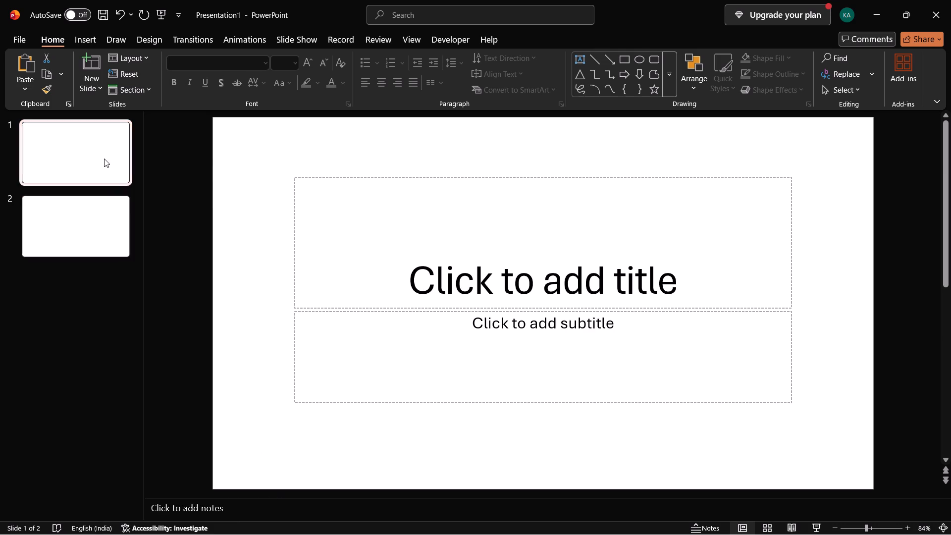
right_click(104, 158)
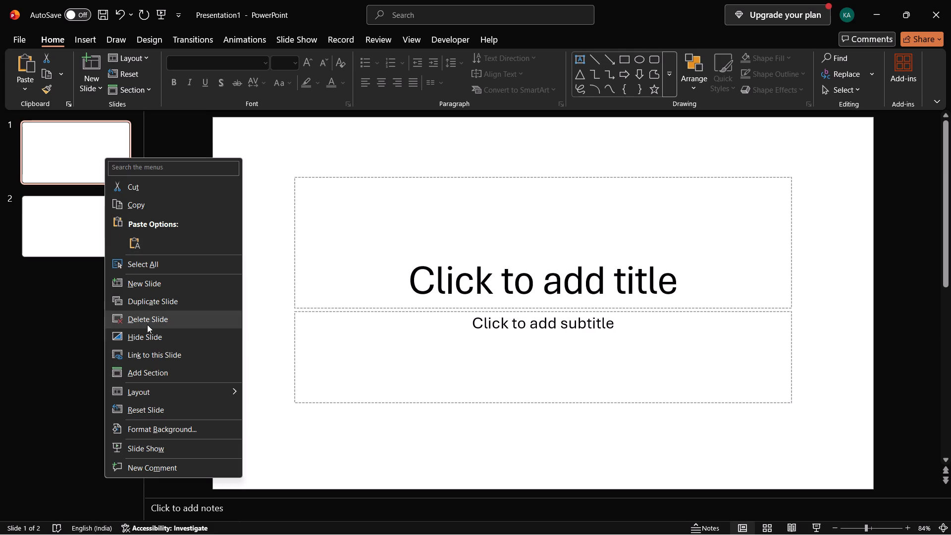
Delete the title slide, keeping only the blank slide.
left_click(147, 324)
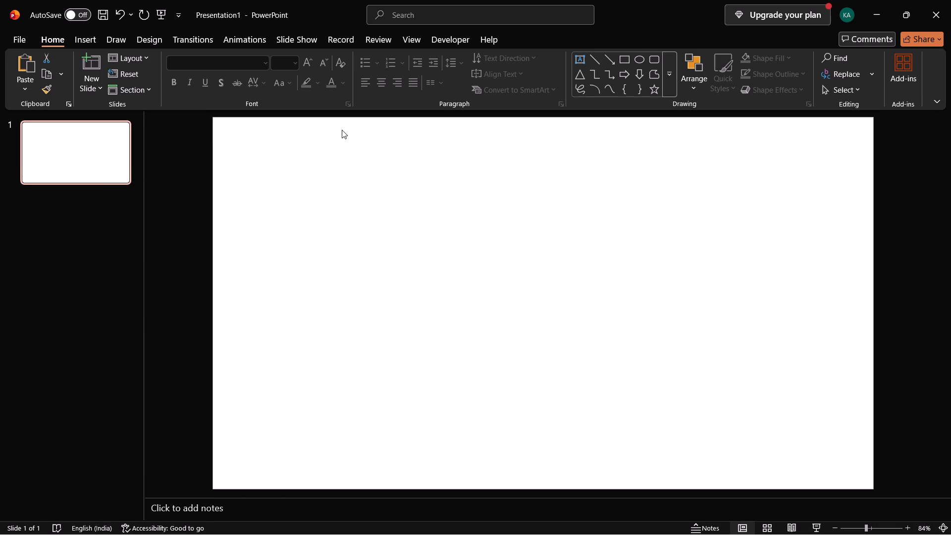
Insert the picture "WhatsApp Image 2026-10-31 at 6.31.14" from the Downloads folder onto the blank slide.
left_click(91, 35)
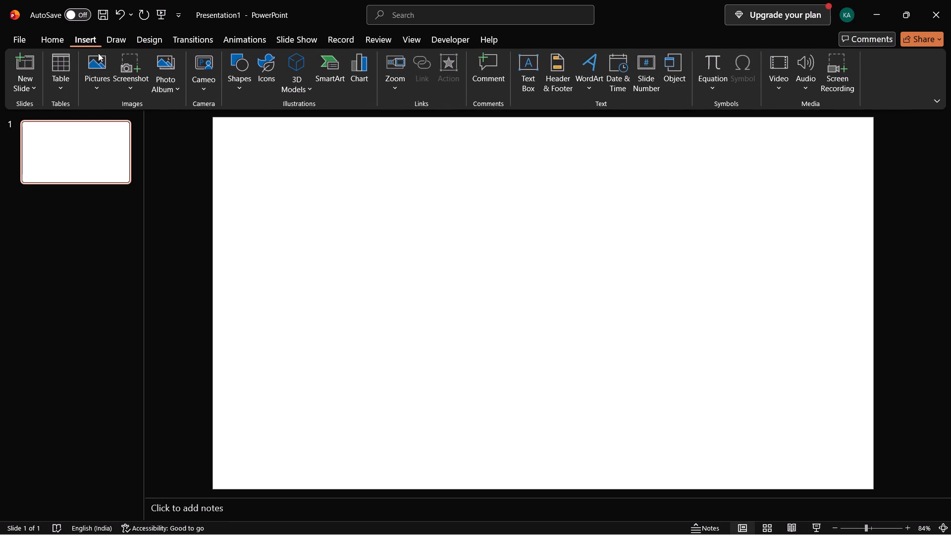
left_click(98, 85)
left_click(110, 131)
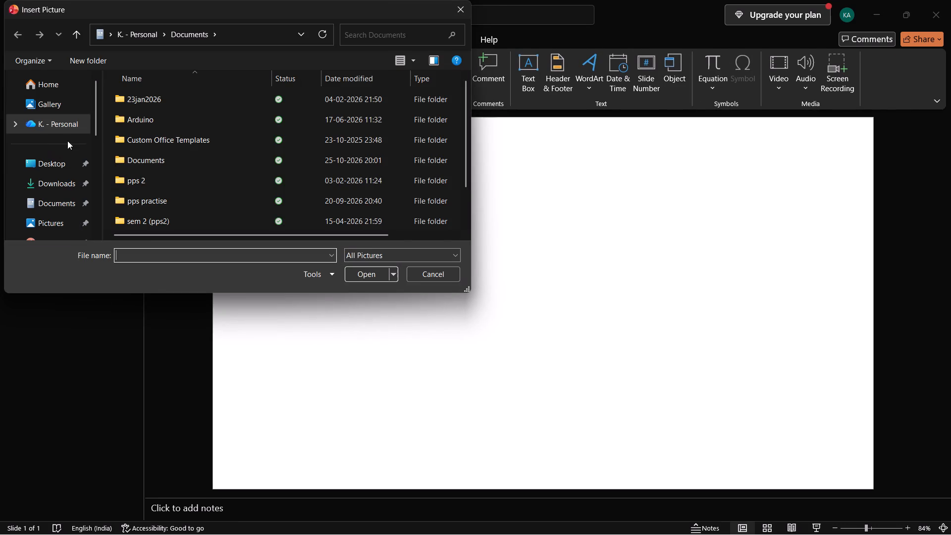
left_click(43, 180)
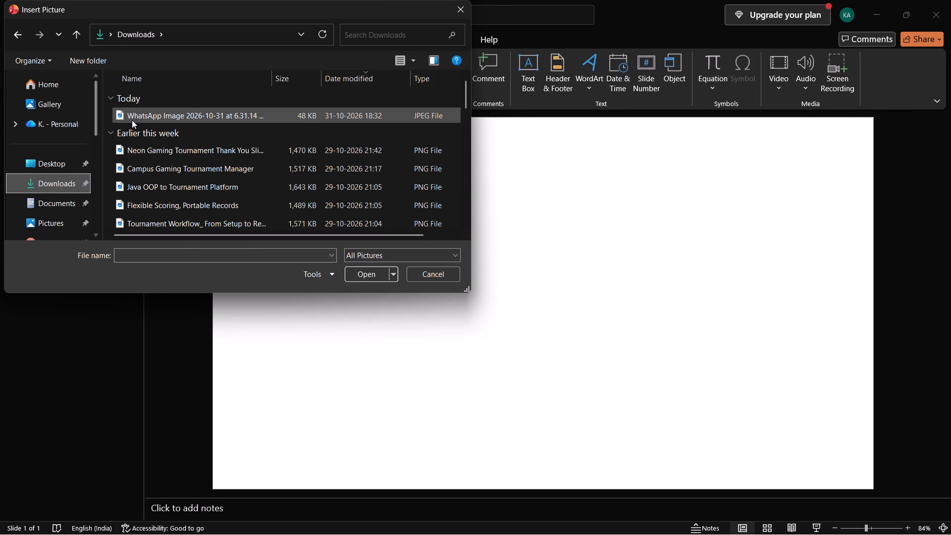
left_click(131, 116)
left_click(362, 272)
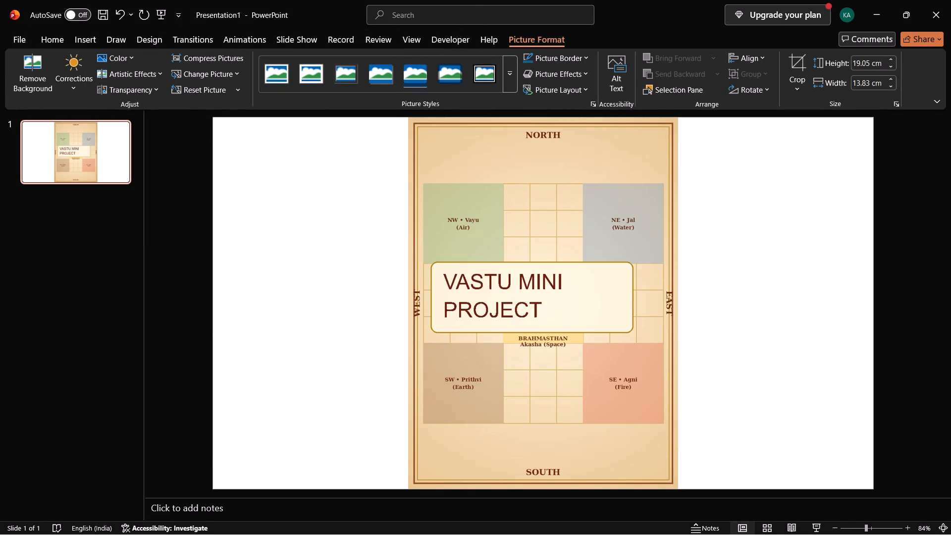
Stretch the VASTU MINI PROJECT picture sideways to the slide's right edge, to a width of about 23.85 cm.
left_click(614, 305)
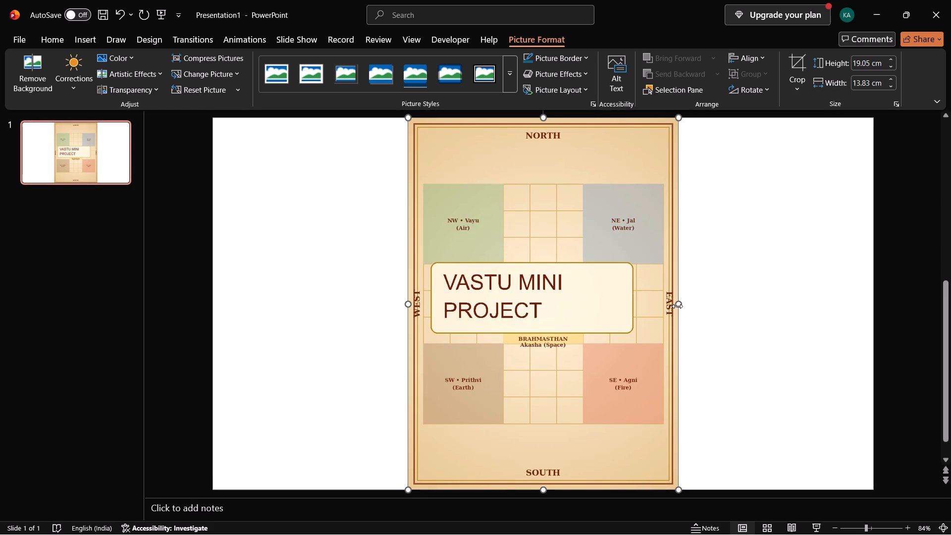
left_click_drag(677, 306, 874, 262)
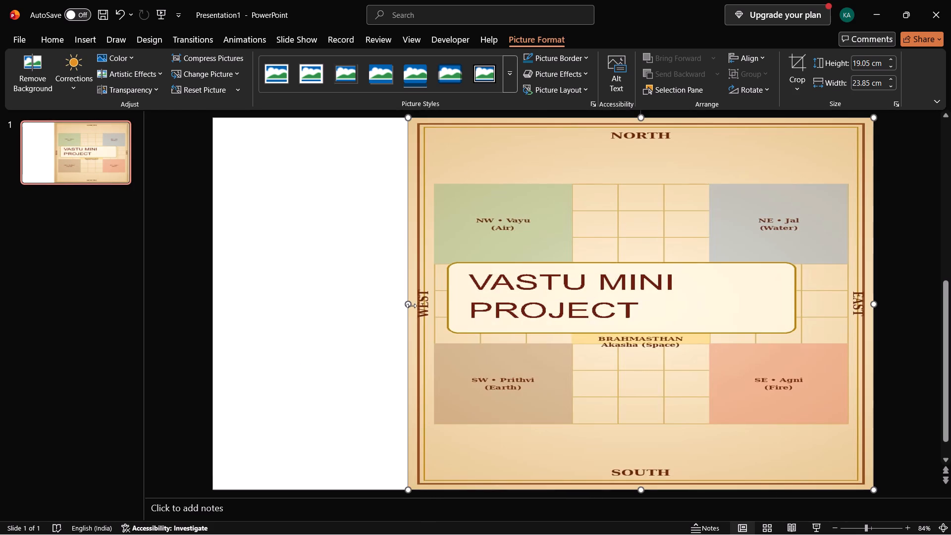
Stretch the Vastu Mini Project picture to fill the whole slide, 33.87 cm wide.
left_click_drag(410, 304, 221, 352)
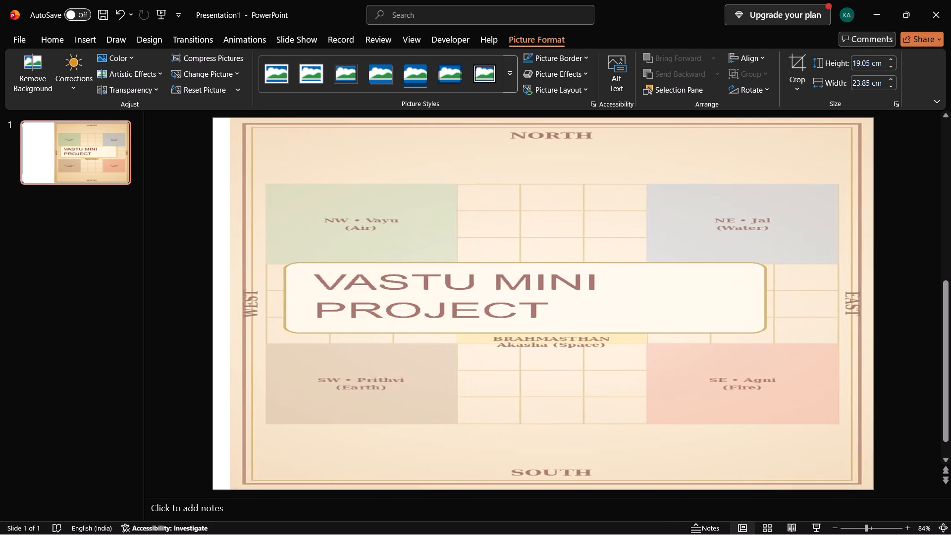
left_click_drag(221, 352, 213, 353)
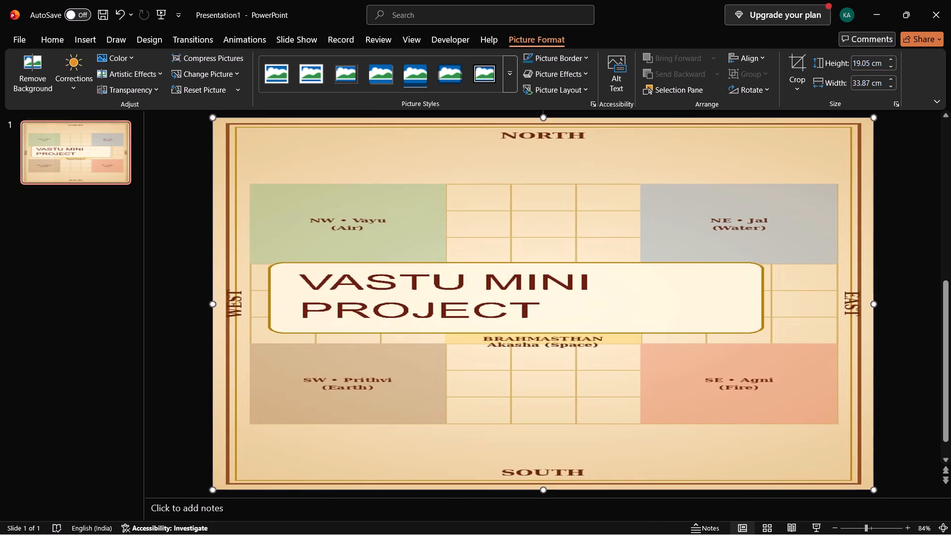
Add a new slide after the Vastu Mini Project picture slide.
scroll(464, 387, "down", 2)
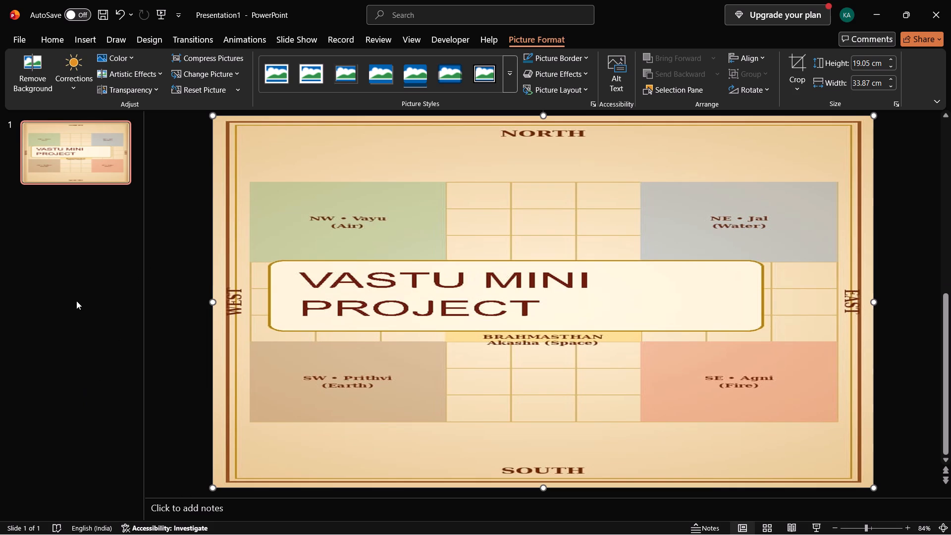
key("ctrl+n")
left_click(950, 0)
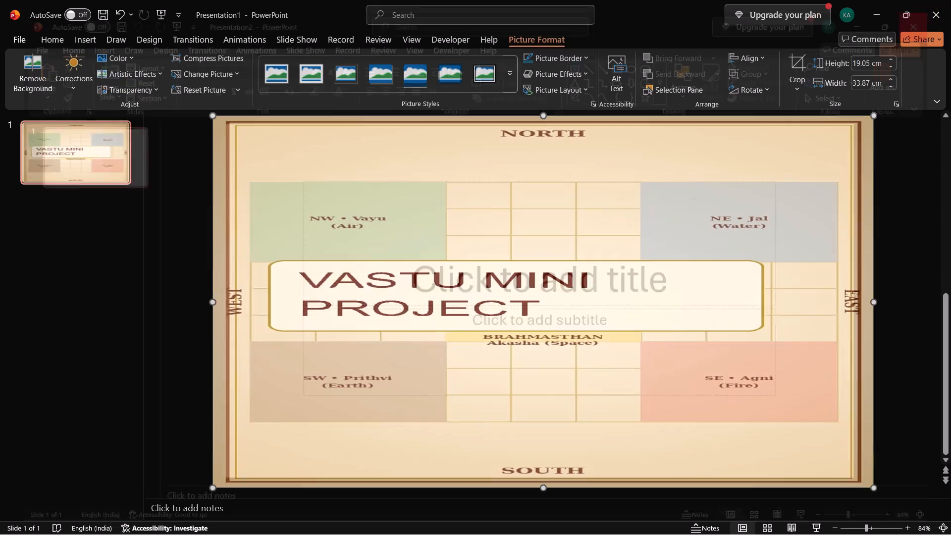
key("ctrl+m")
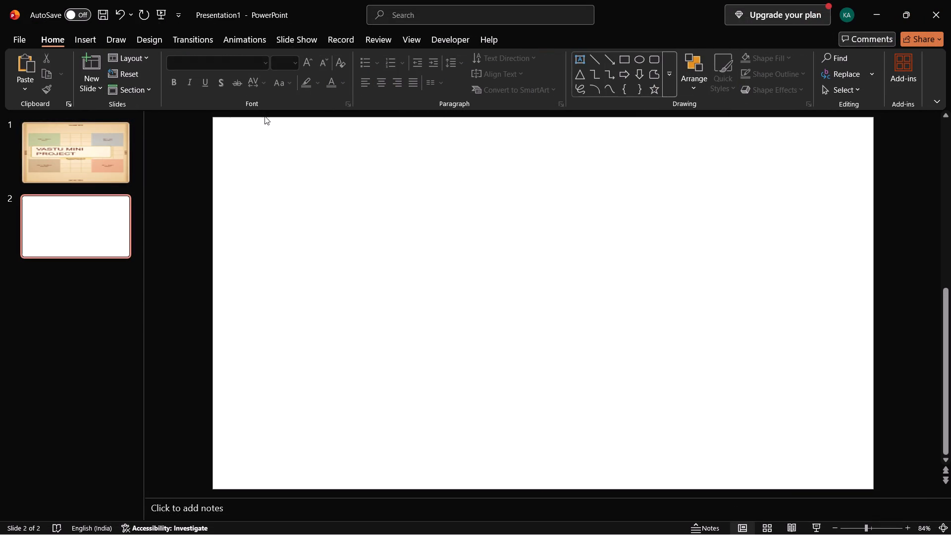
Return to the first slide and select its Vastu Mini Project picture.
left_click(105, 163)
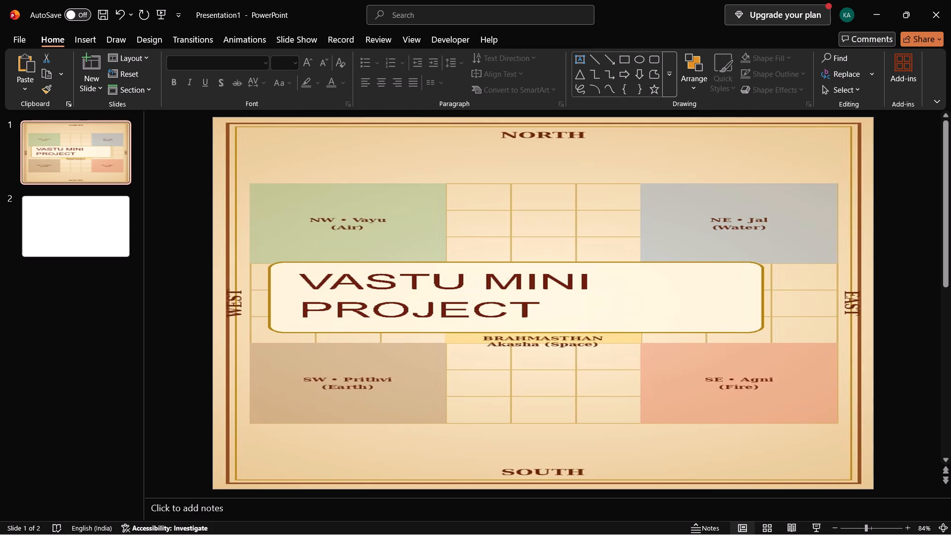
left_click(332, 204)
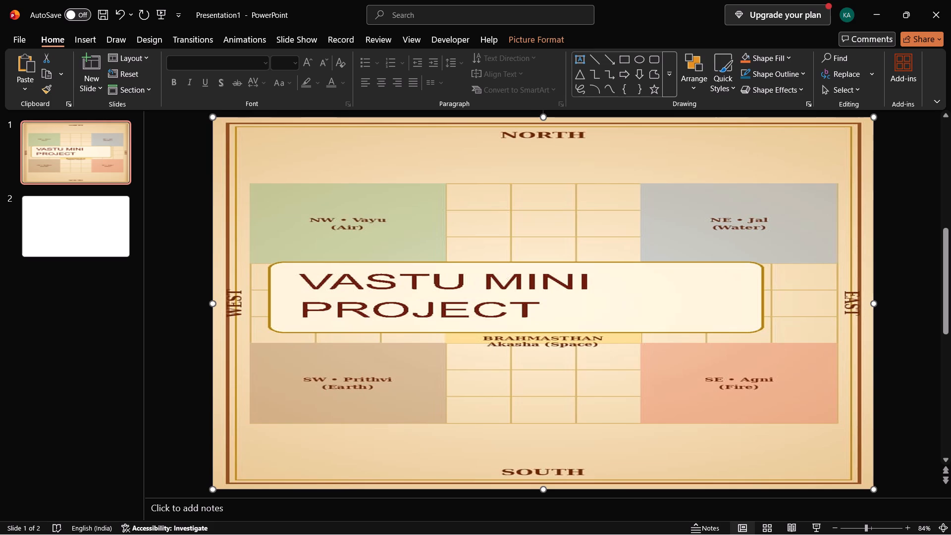
Close the presentation without saving its changes.
left_click(946, 2)
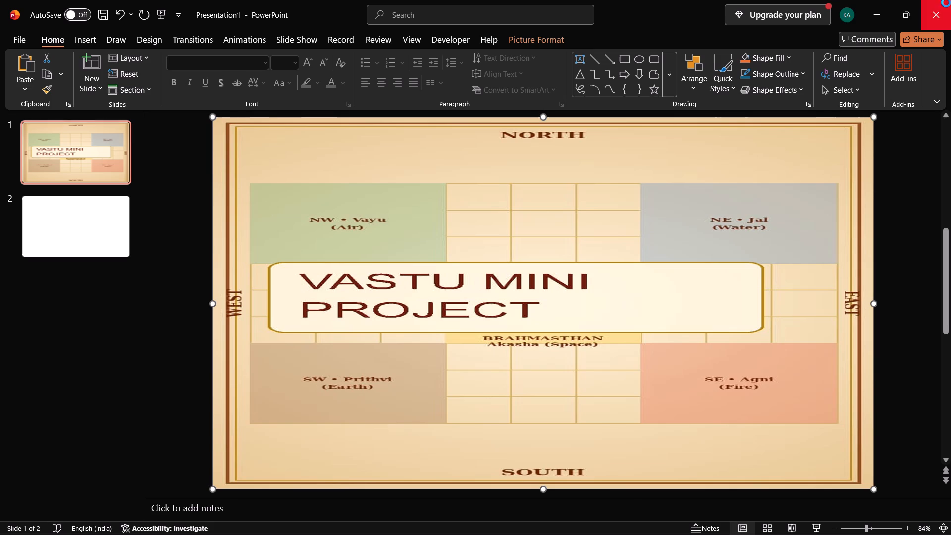
left_click(495, 342)
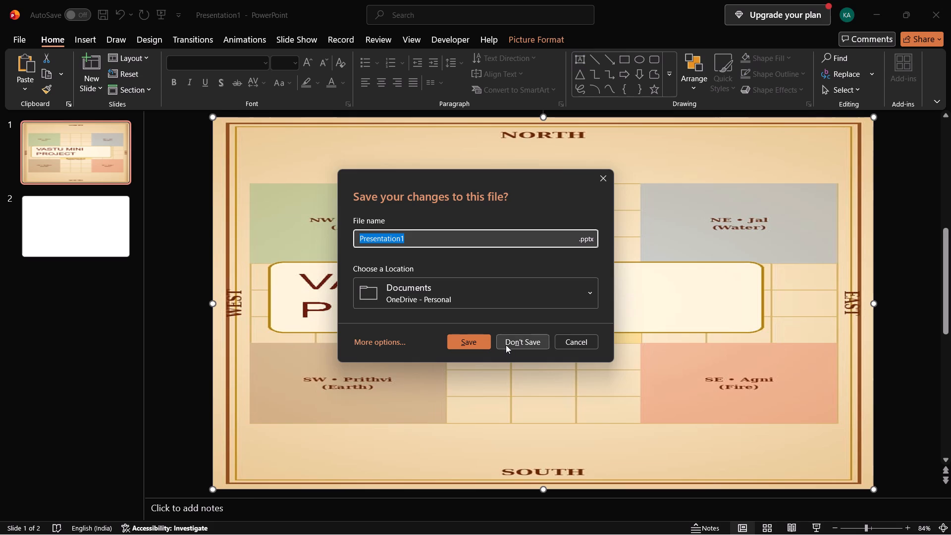
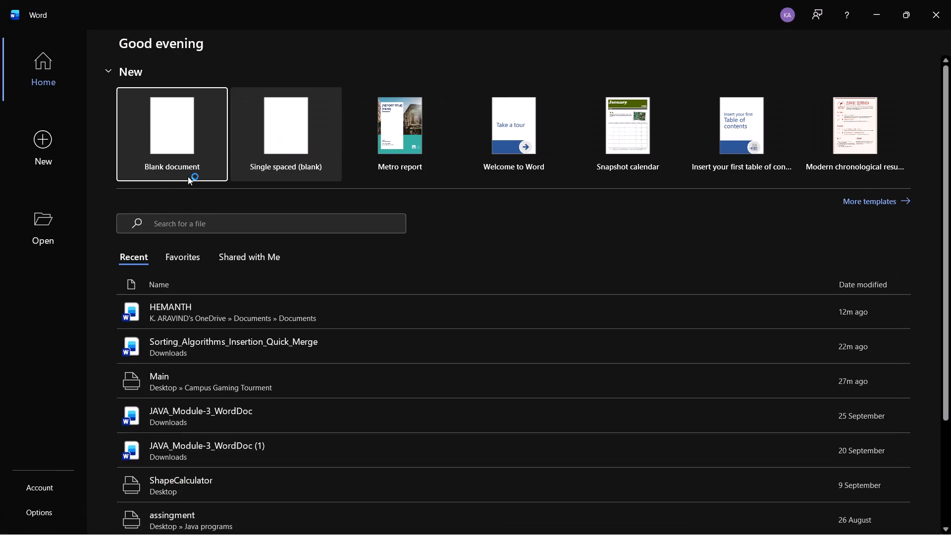
Create a new blank document.
left_click(189, 137)
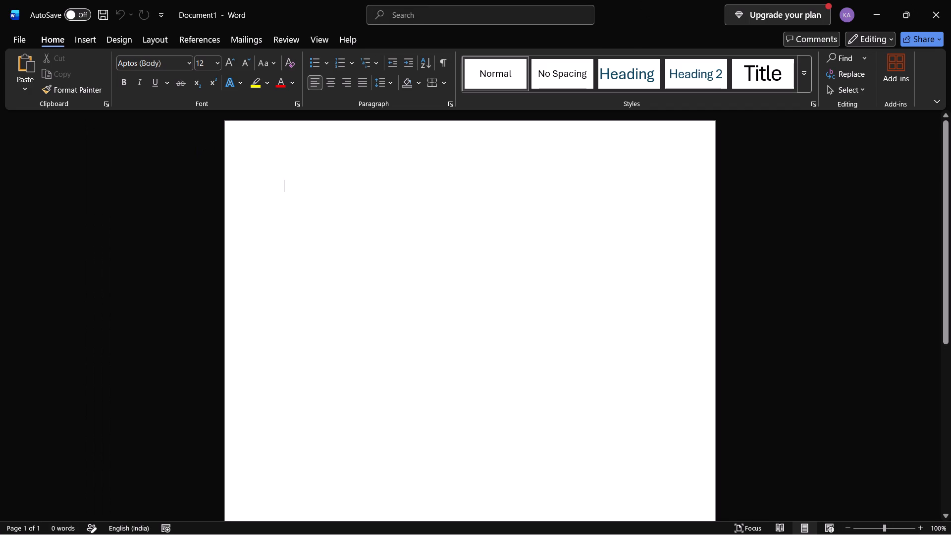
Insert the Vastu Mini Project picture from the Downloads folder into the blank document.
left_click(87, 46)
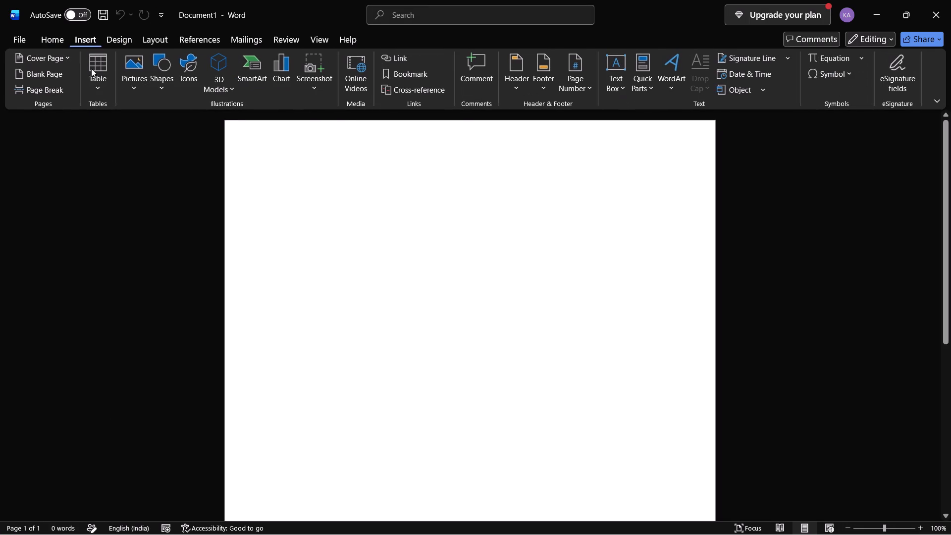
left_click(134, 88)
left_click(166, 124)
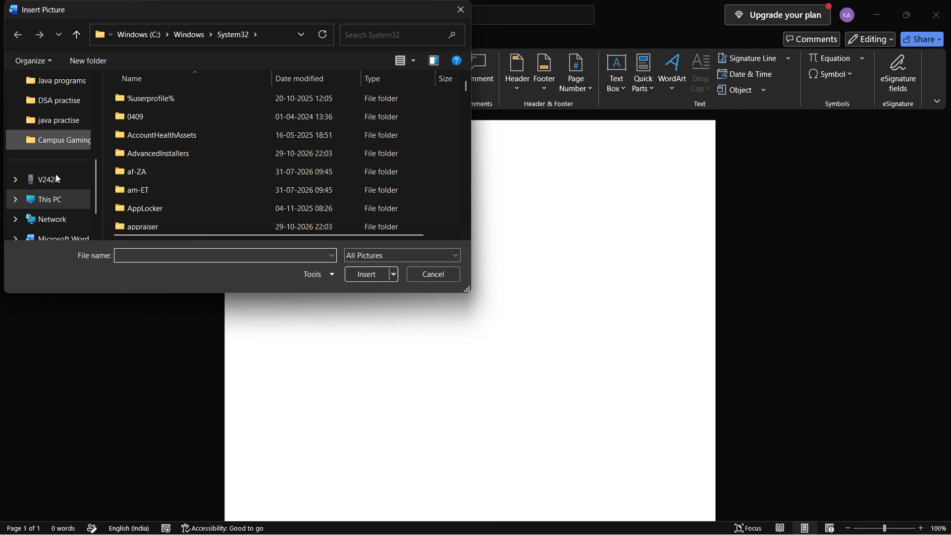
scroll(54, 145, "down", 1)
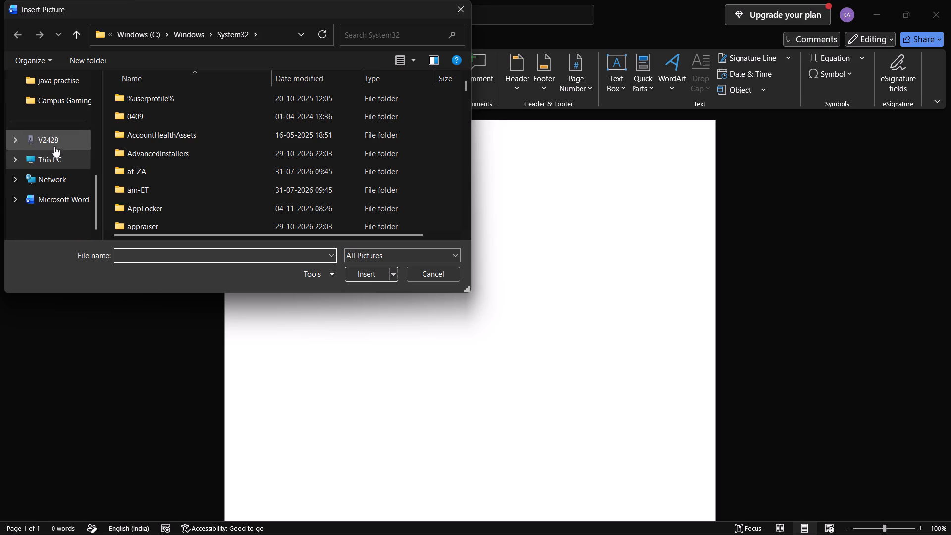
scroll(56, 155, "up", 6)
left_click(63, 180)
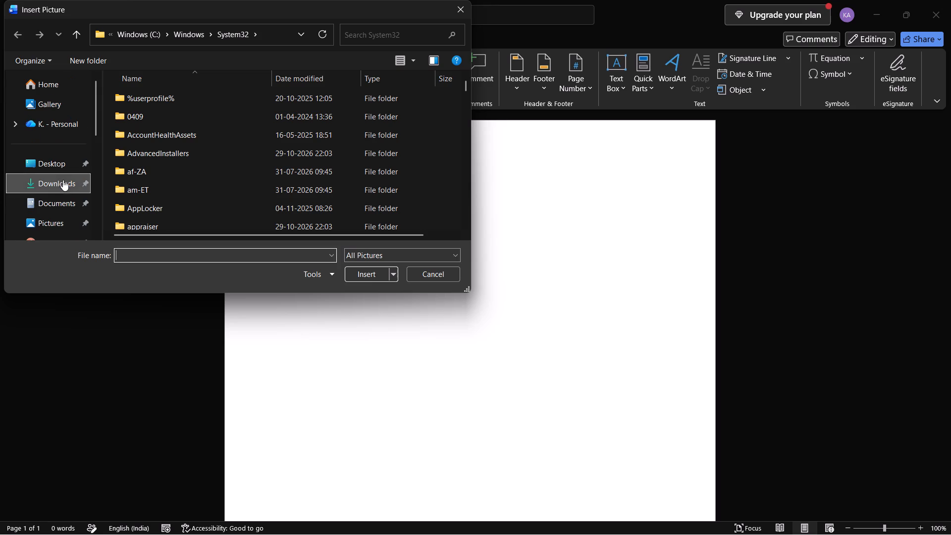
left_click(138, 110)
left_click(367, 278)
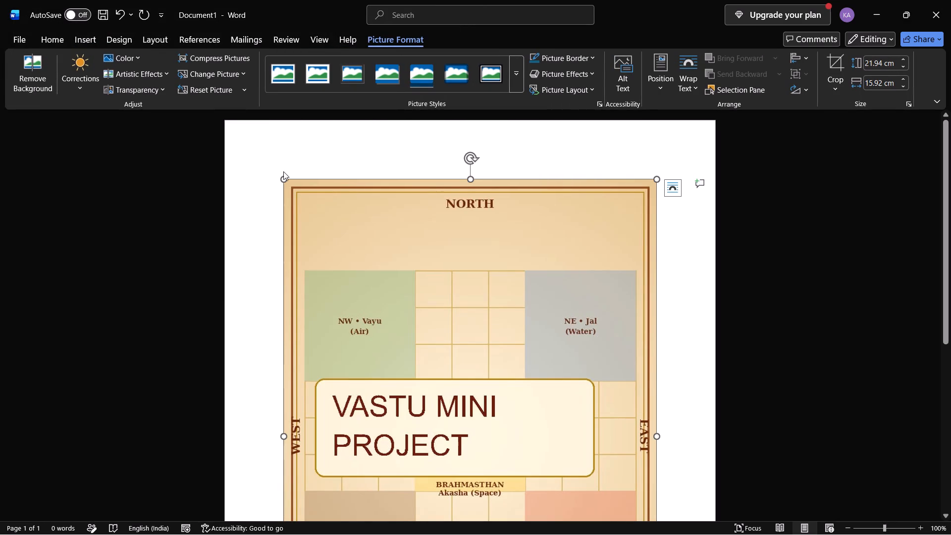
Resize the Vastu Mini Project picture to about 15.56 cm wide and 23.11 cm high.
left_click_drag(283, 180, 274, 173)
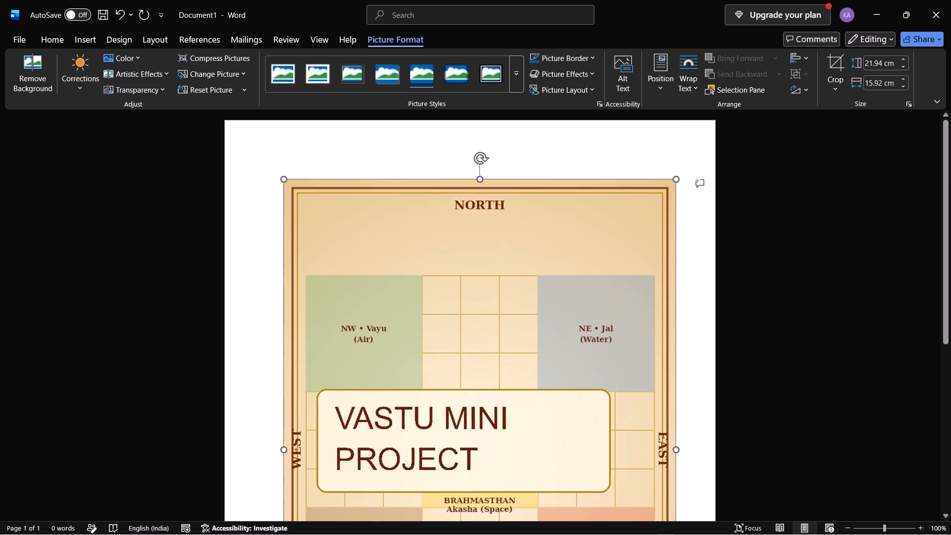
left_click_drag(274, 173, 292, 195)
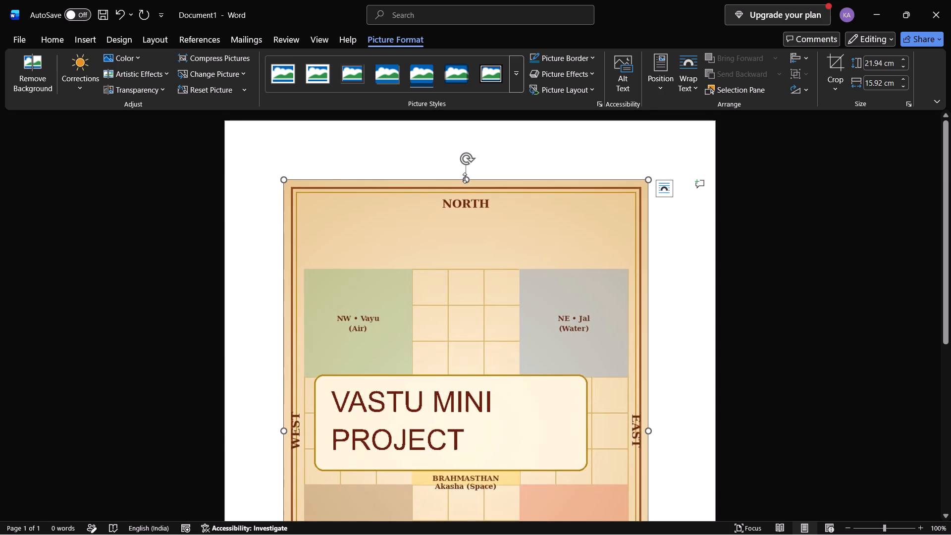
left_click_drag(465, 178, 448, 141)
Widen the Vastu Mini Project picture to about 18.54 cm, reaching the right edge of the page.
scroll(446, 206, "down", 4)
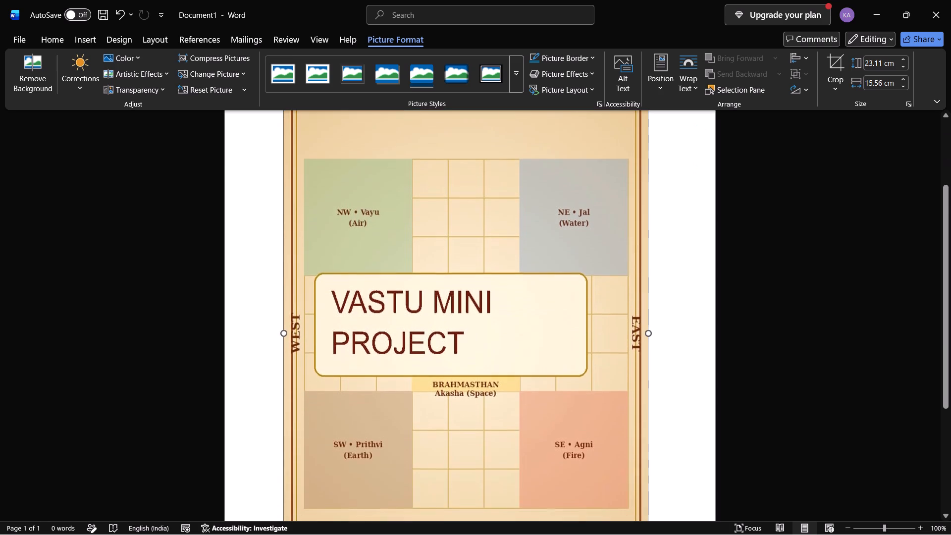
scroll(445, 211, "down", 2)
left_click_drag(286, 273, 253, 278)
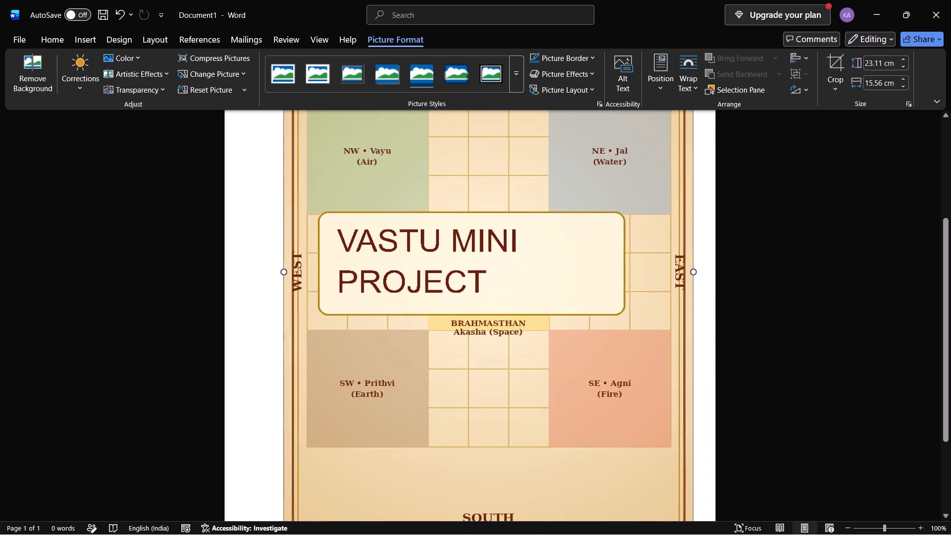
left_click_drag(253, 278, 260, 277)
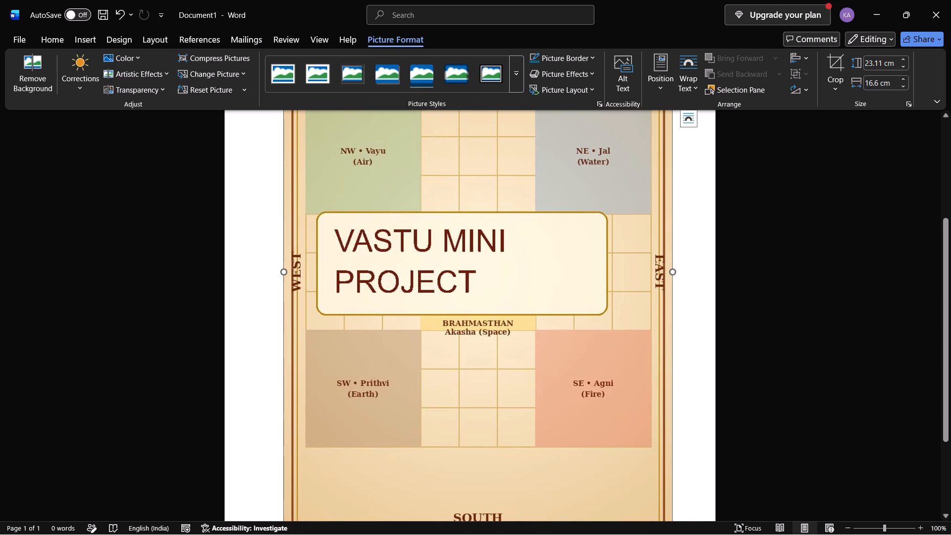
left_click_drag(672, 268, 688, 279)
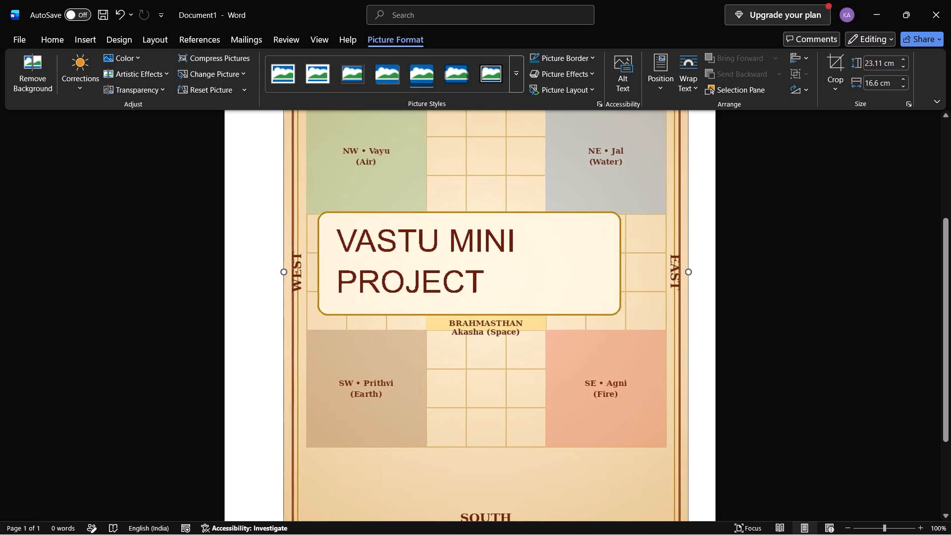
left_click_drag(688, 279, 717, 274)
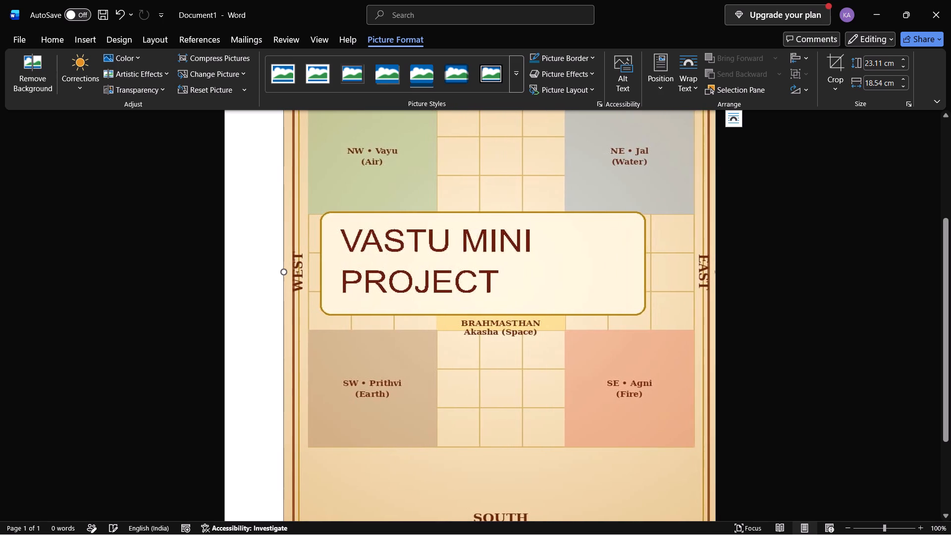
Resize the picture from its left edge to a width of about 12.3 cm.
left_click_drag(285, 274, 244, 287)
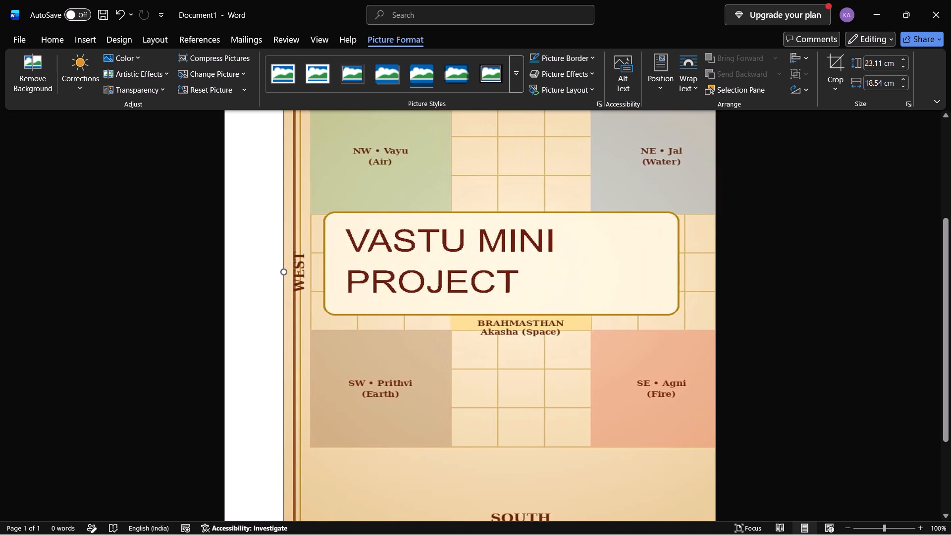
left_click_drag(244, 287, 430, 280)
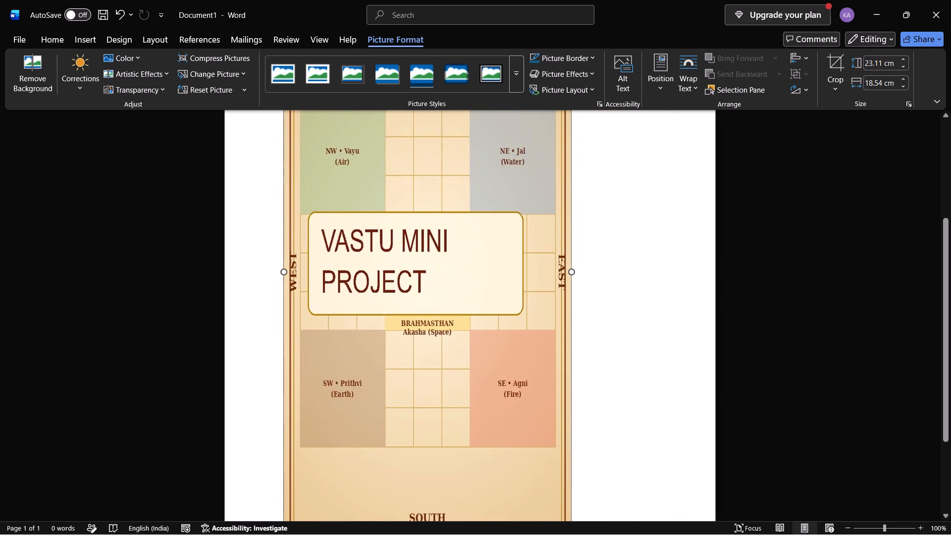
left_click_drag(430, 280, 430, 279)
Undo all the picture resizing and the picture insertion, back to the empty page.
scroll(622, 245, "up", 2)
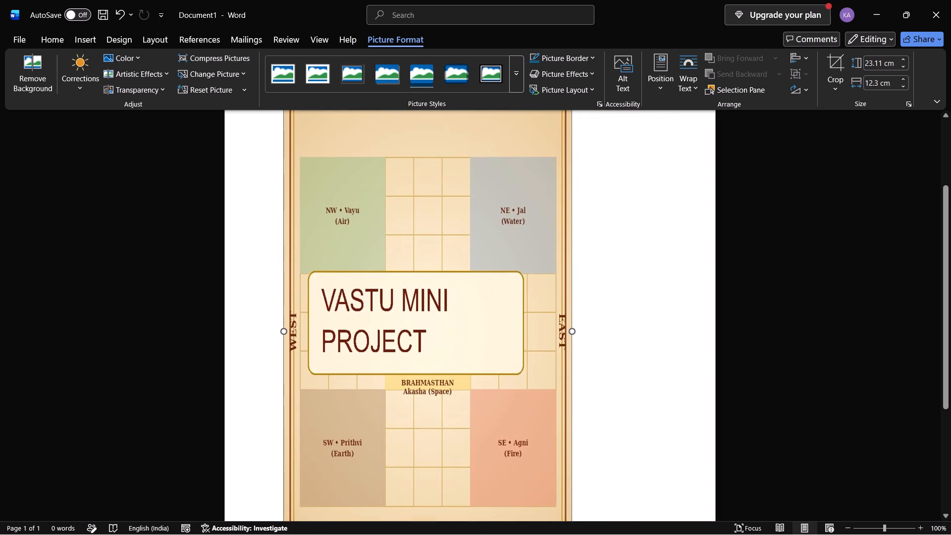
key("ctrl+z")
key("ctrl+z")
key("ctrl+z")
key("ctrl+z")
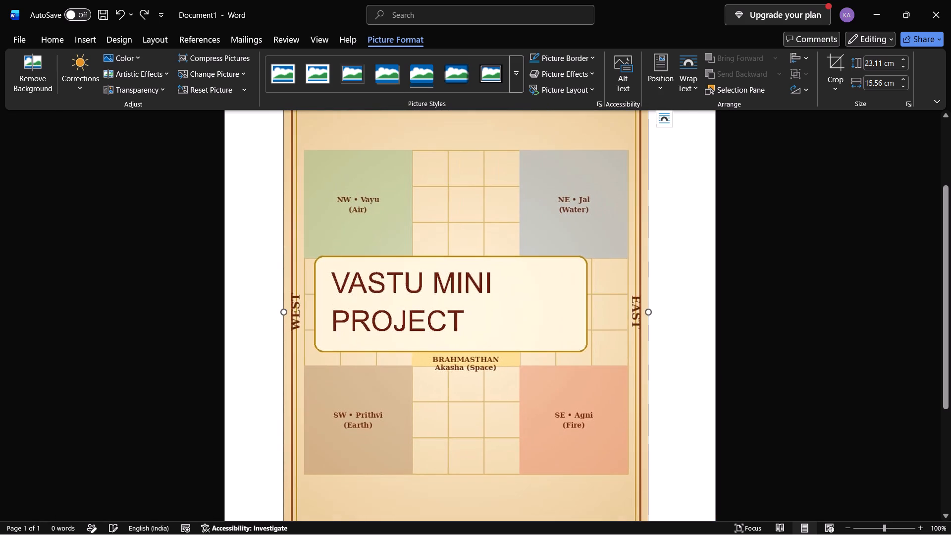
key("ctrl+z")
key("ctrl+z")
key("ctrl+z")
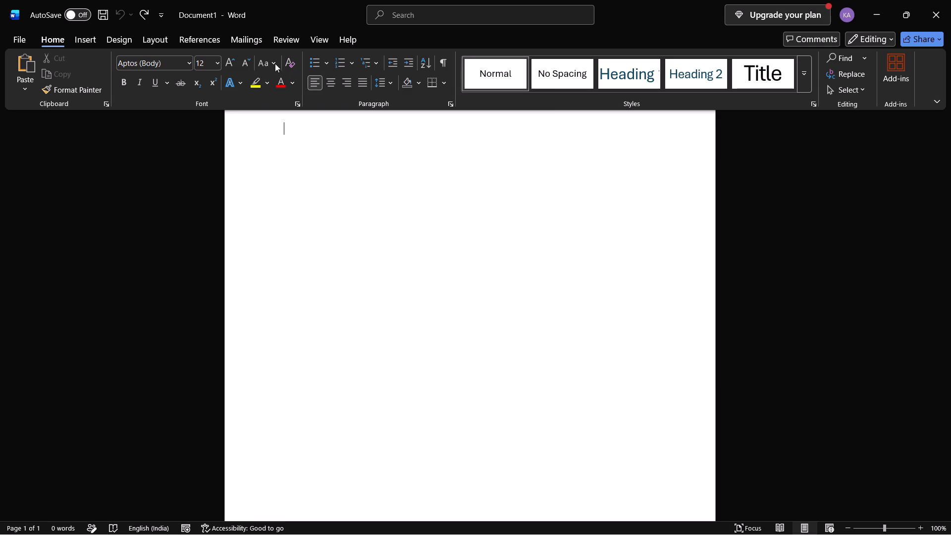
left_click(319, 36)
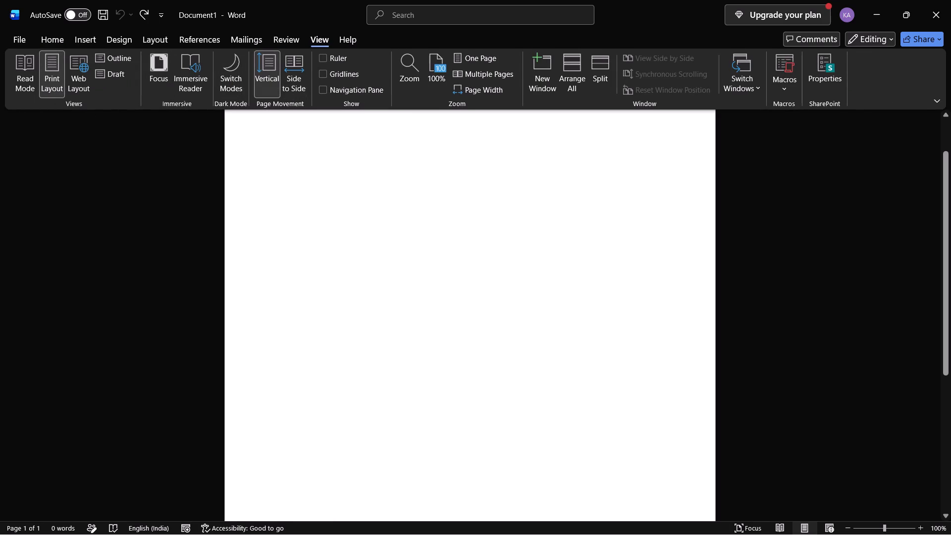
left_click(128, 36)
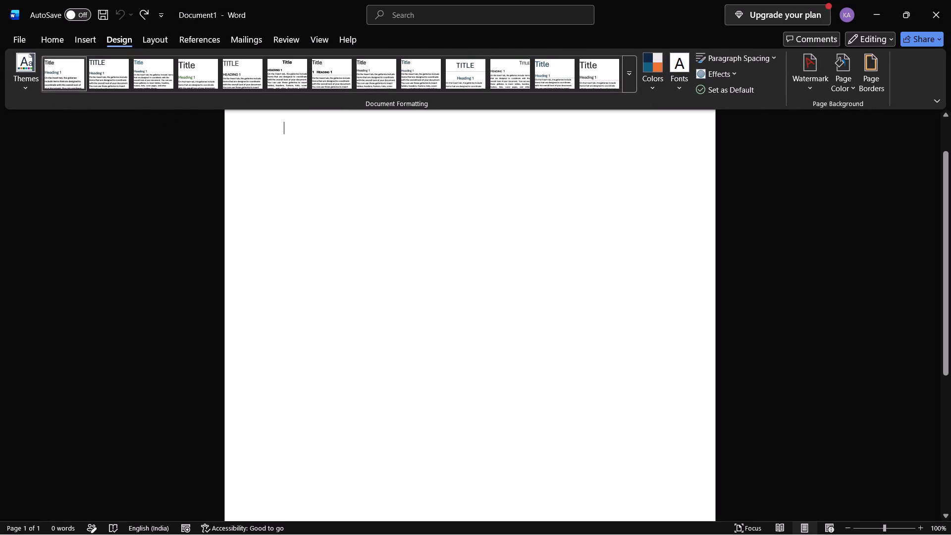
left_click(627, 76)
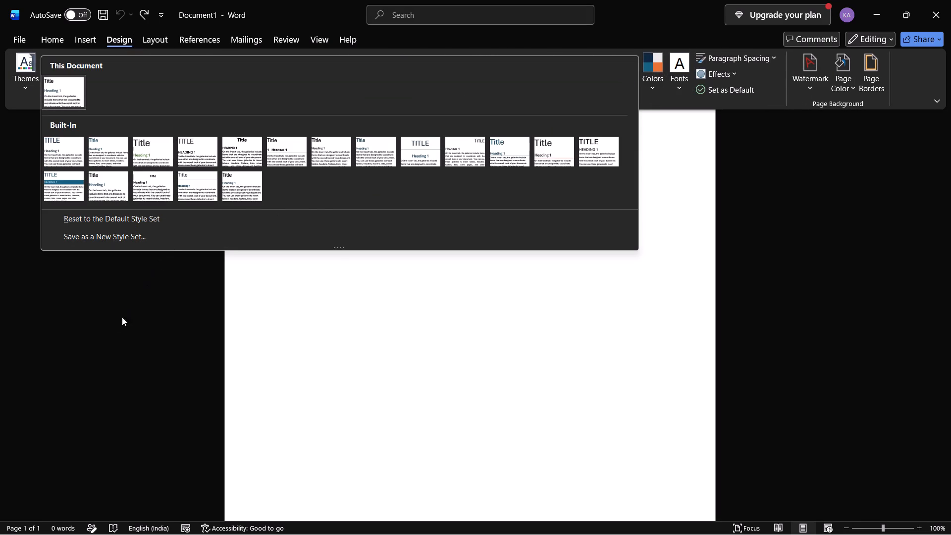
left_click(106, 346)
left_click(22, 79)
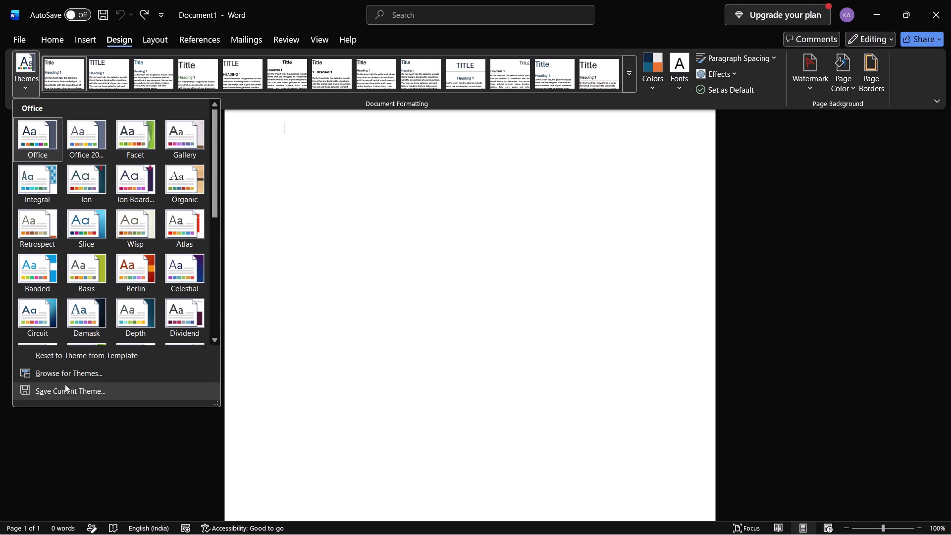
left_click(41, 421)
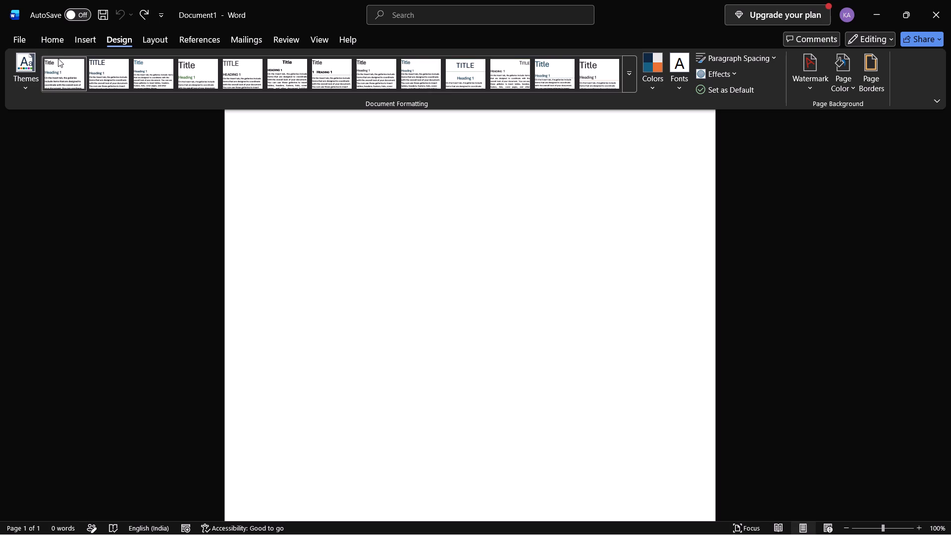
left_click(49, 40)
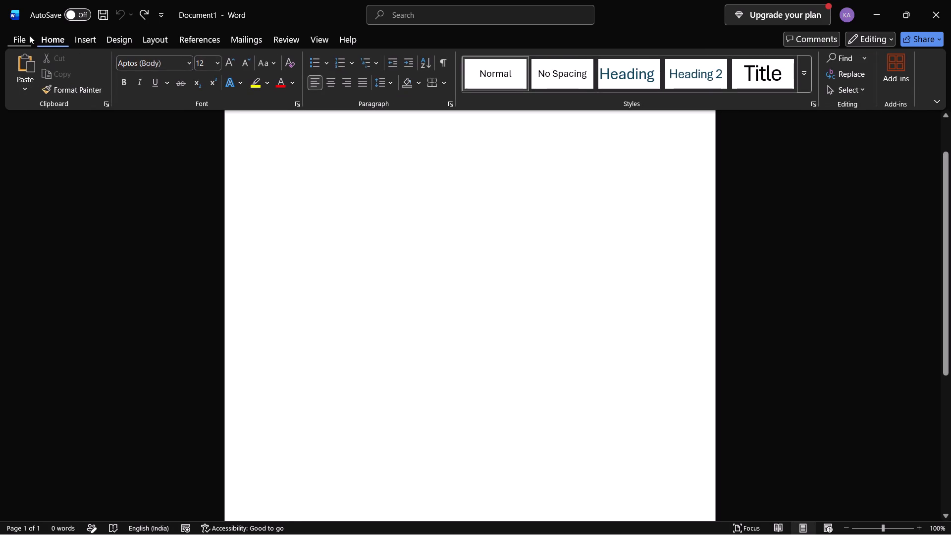
Create a new document from the Single spaced (blank) template.
left_click(21, 30)
left_click(284, 125)
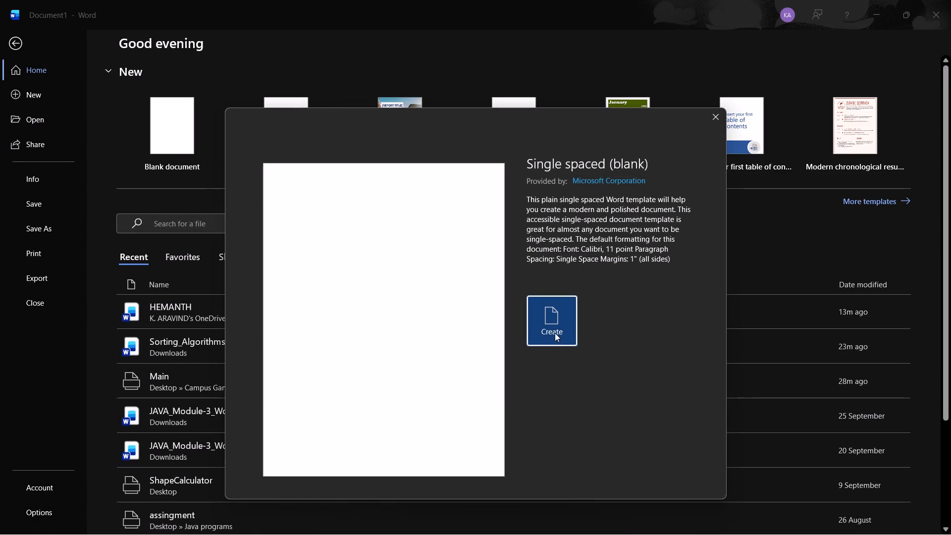
left_click(554, 331)
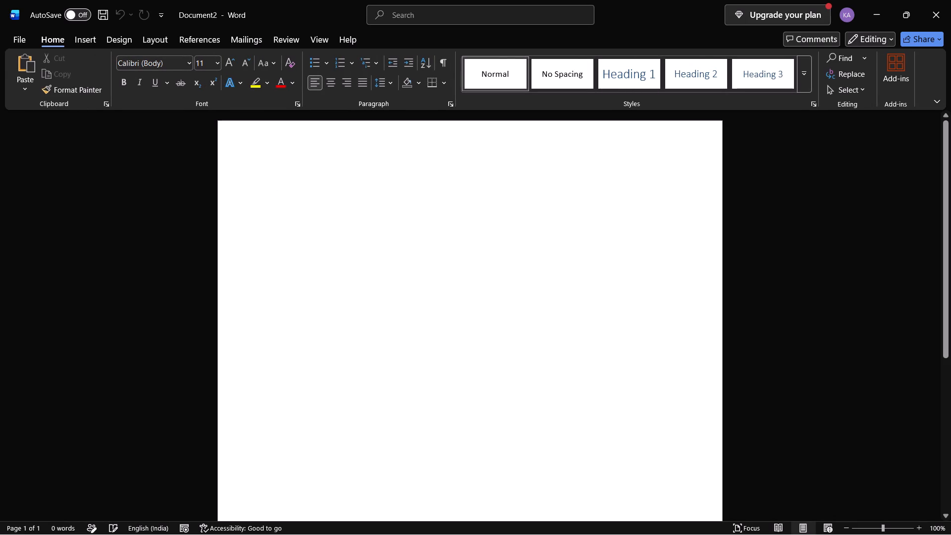
Insert the picture WhatsApp Image 2026-10-31 at 6.31.14 PM from the Downloads folder into the new document.
left_click(89, 32)
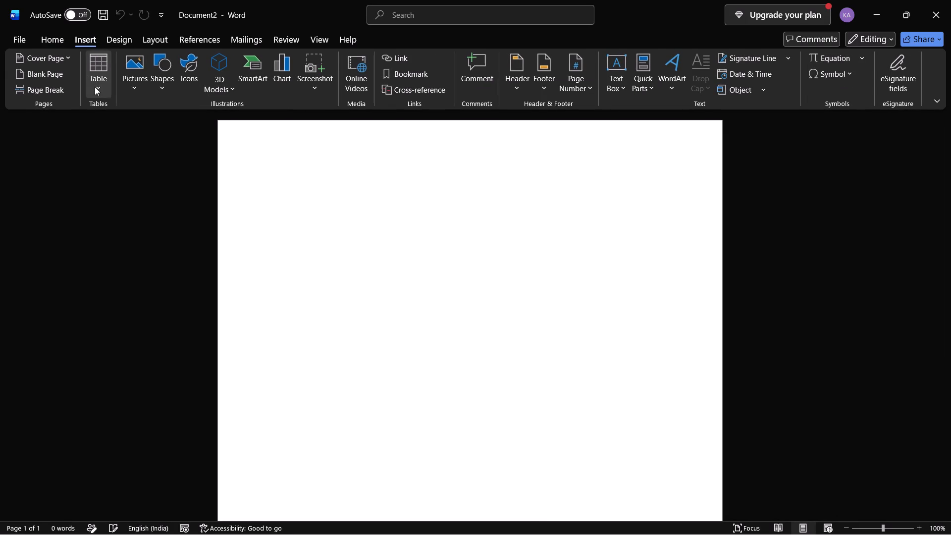
left_click(97, 89)
left_click(225, 177)
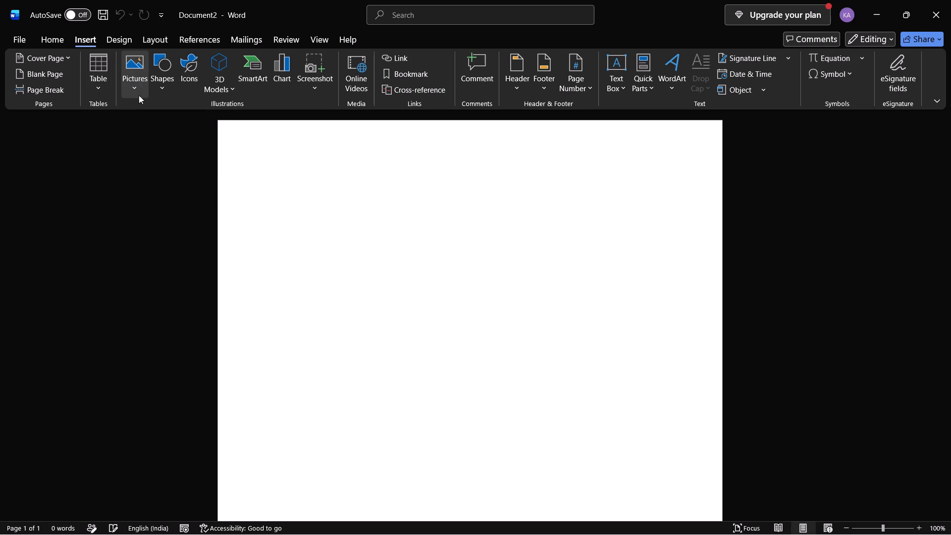
left_click(137, 88)
left_click(156, 128)
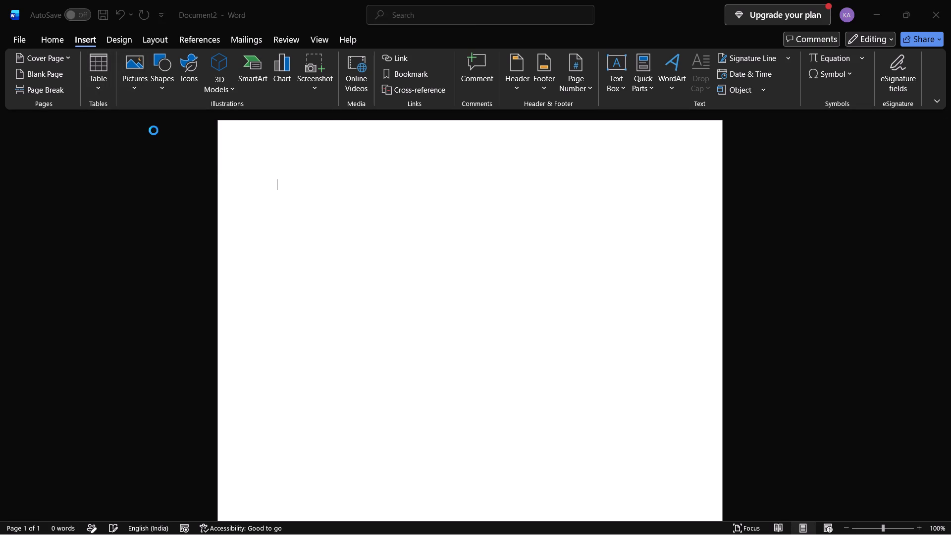
left_click(152, 112)
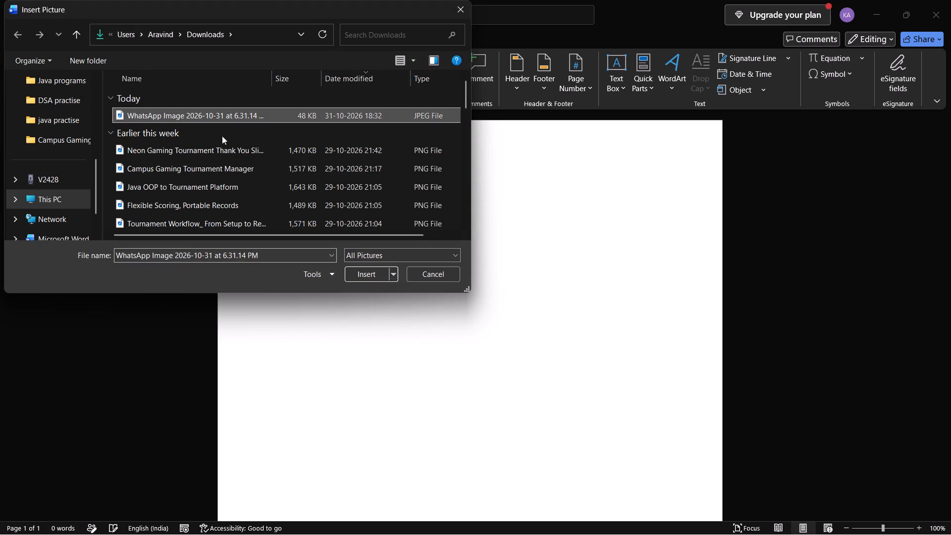
left_click(364, 272)
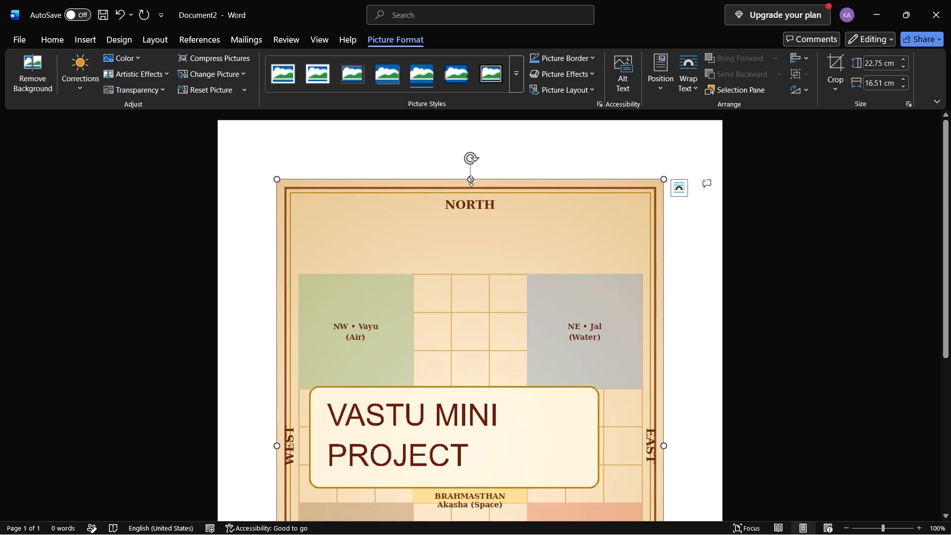
Stretch the inserted picture upward to a height of about 23.17 cm.
left_click_drag(471, 181, 464, 170)
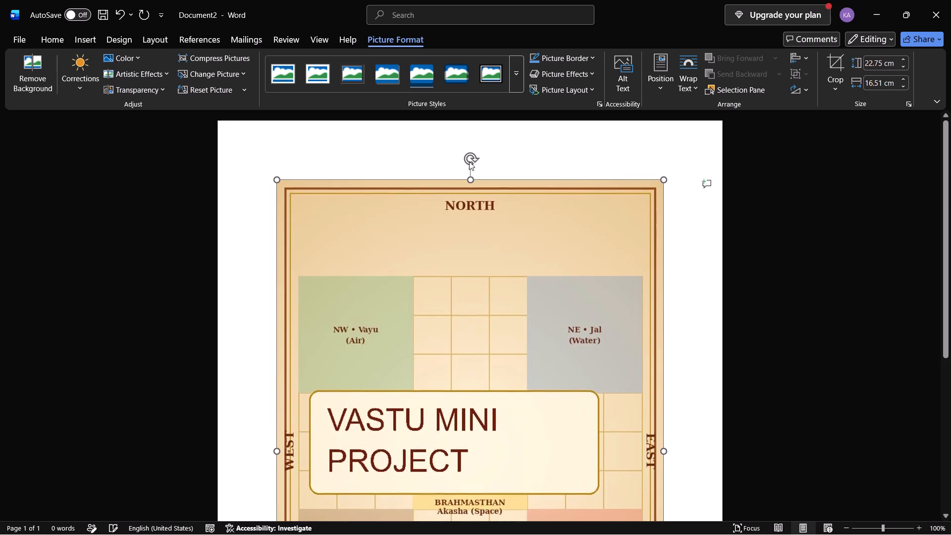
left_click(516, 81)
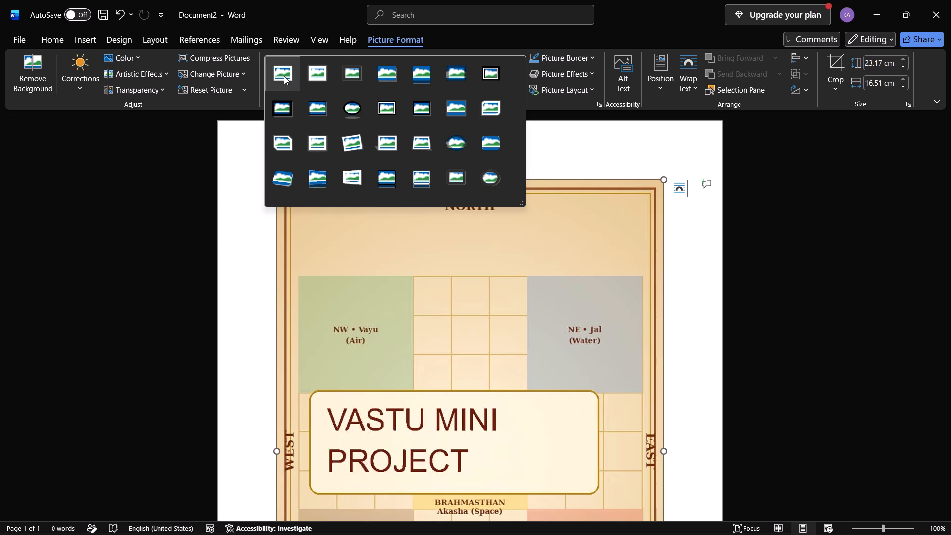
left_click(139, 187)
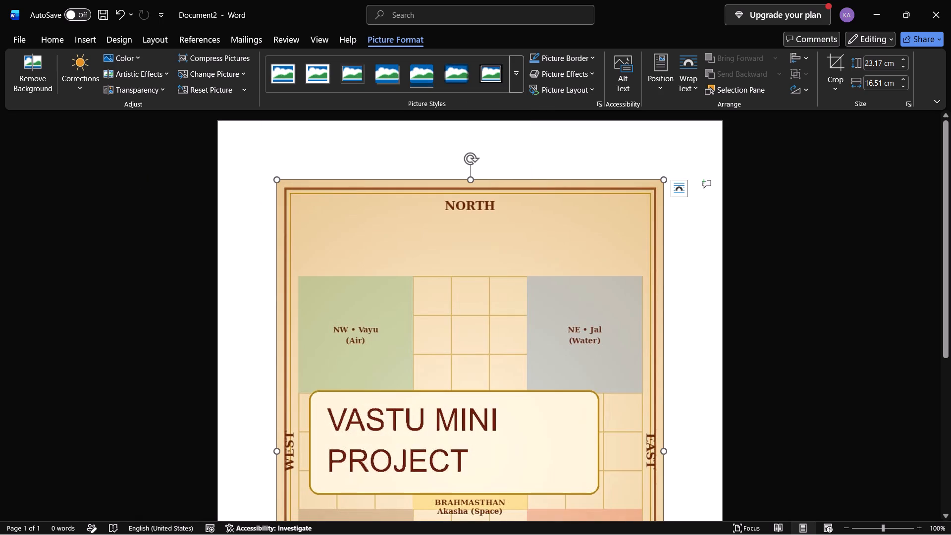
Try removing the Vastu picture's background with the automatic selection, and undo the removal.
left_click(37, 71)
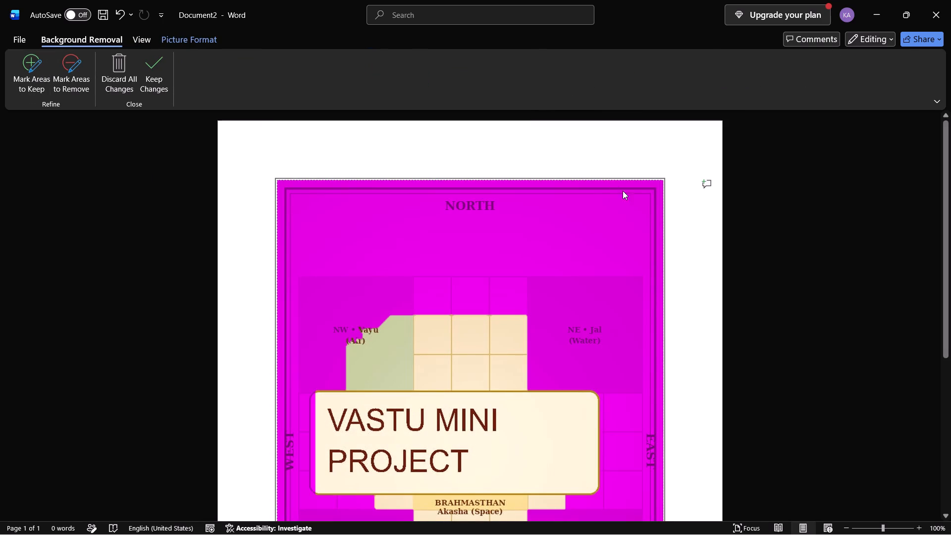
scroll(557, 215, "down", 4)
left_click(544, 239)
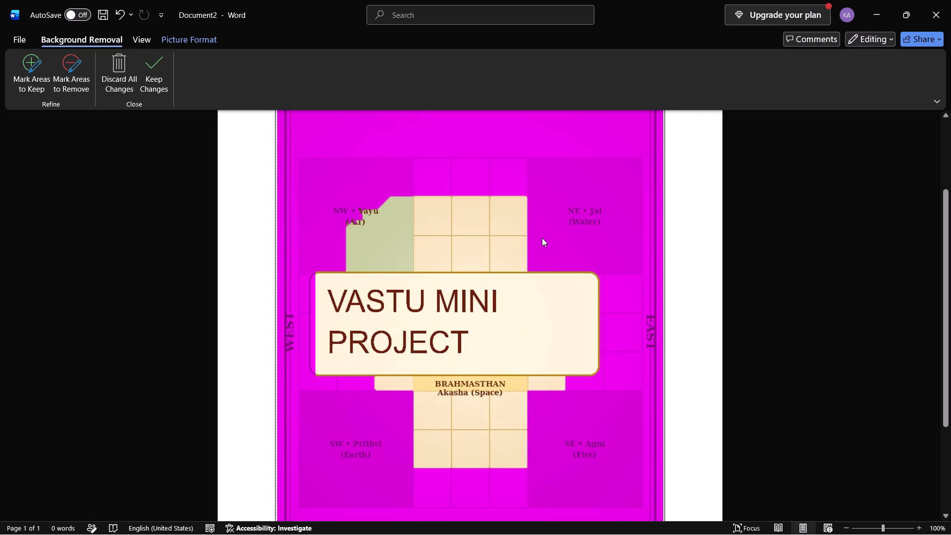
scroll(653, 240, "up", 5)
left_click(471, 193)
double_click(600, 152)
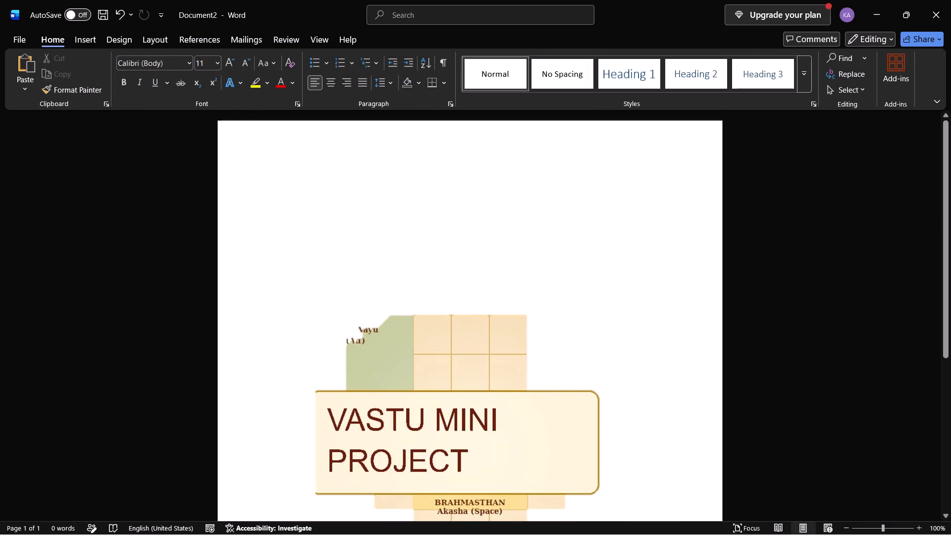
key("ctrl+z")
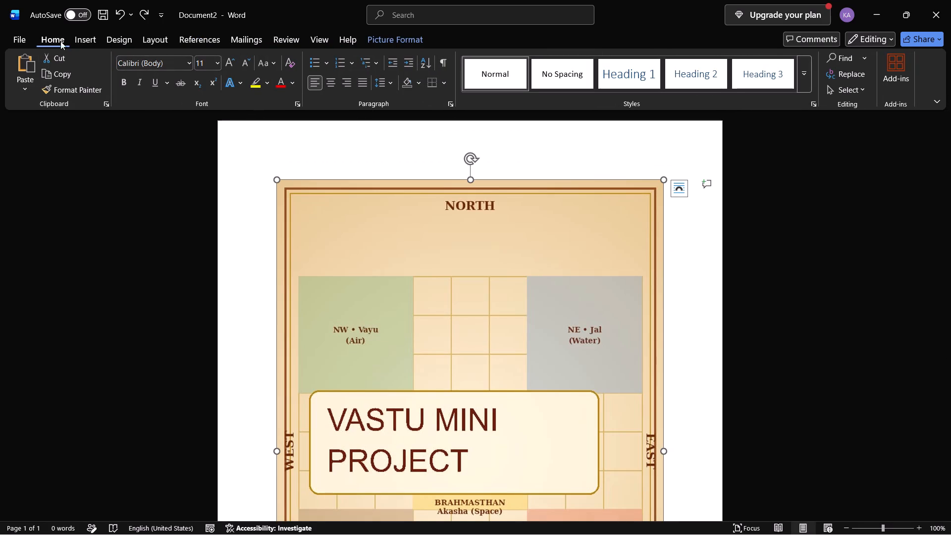
Examine how the Vastu picture fills the page from its upper margin down to its lower margin.
left_click(372, 166)
scroll(488, 229, "down", 11)
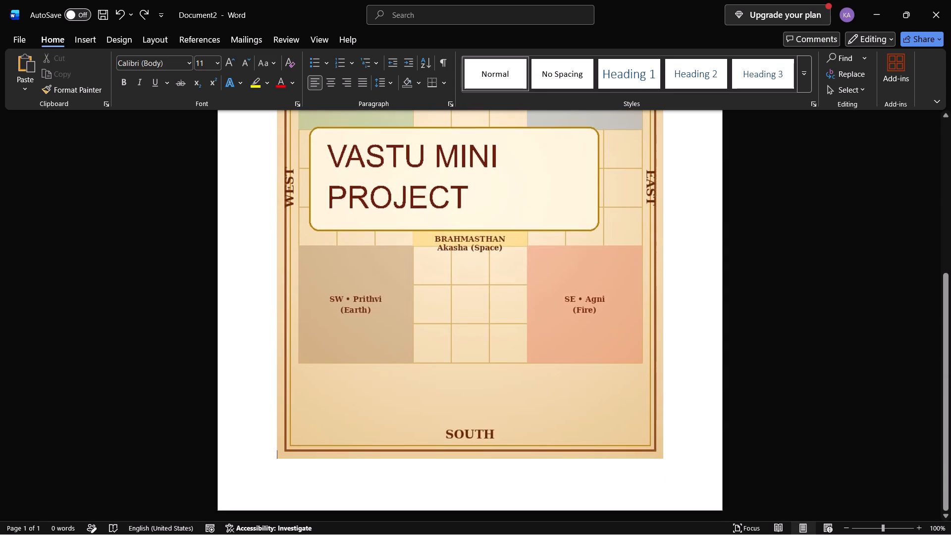
scroll(472, 191, "down", 8)
scroll(424, 246, "up", 10)
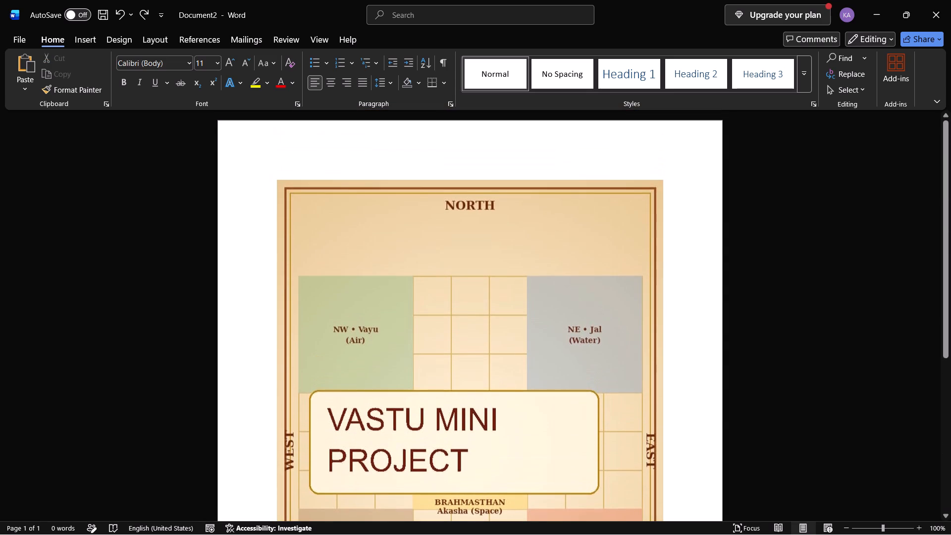
scroll(416, 237, "up", 3)
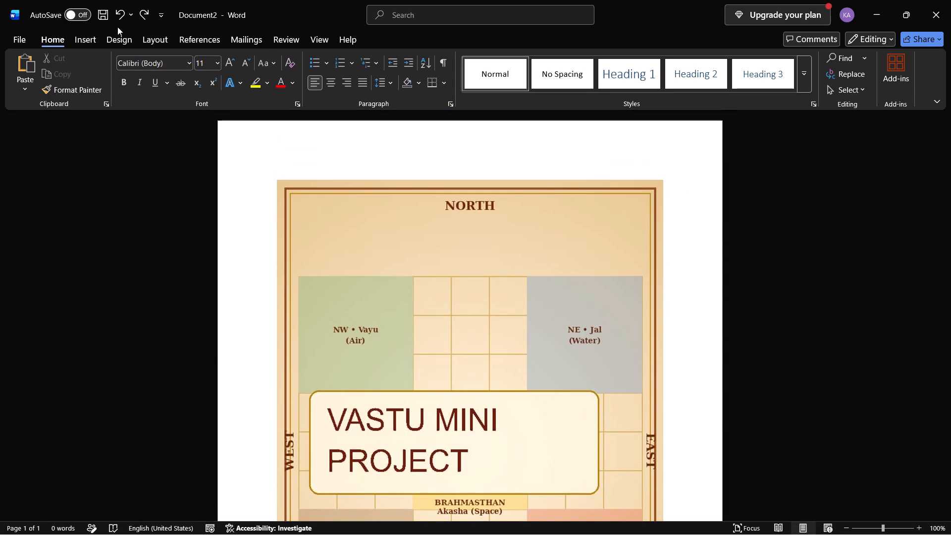
Set the document's paper size to Legal, 21.59 cm x 35.56 cm.
left_click(141, 37)
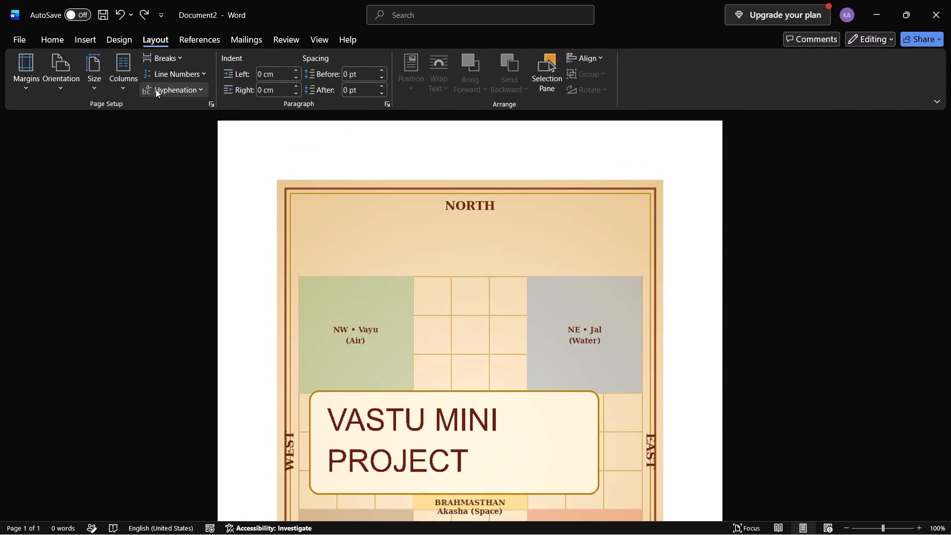
left_click(99, 87)
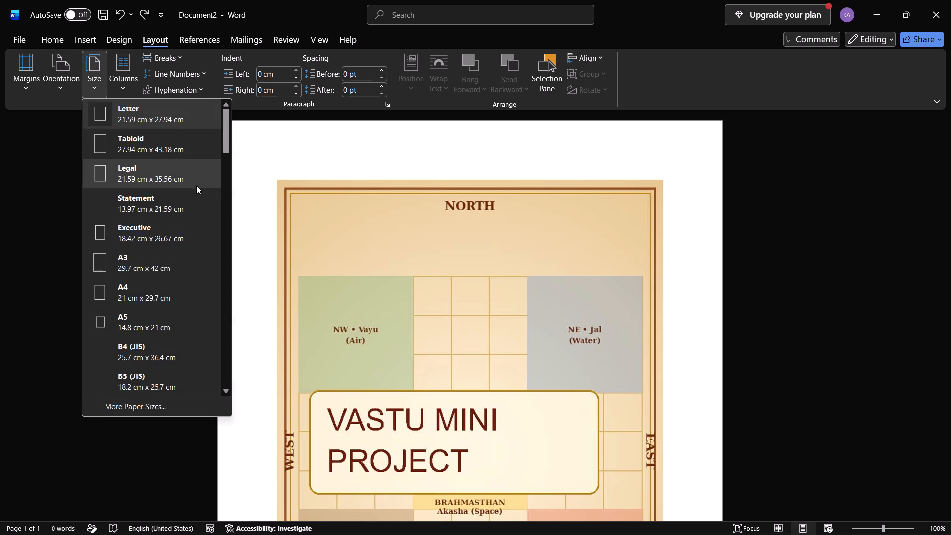
left_click(148, 174)
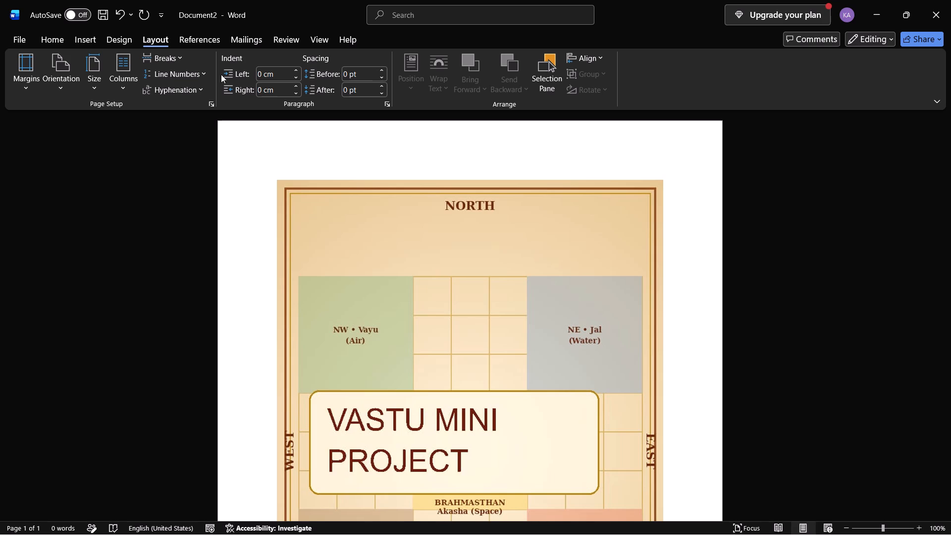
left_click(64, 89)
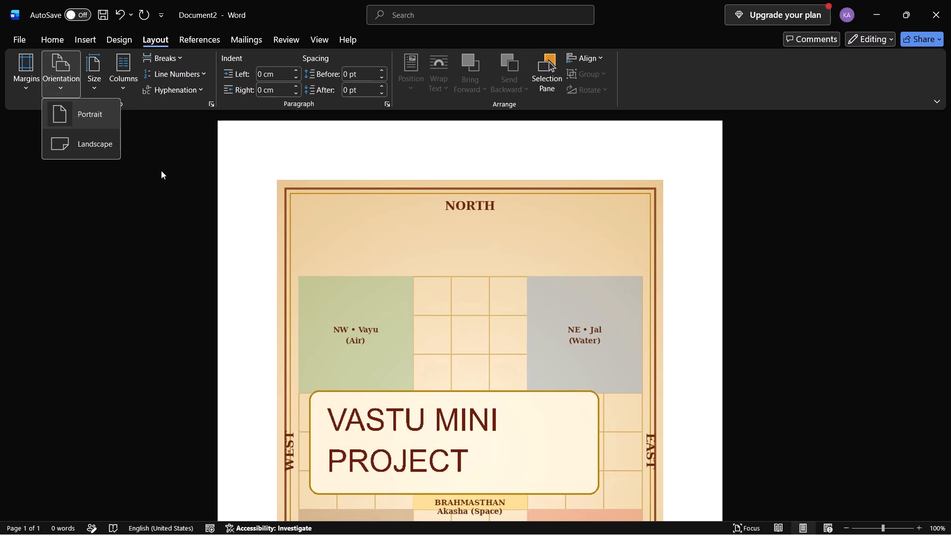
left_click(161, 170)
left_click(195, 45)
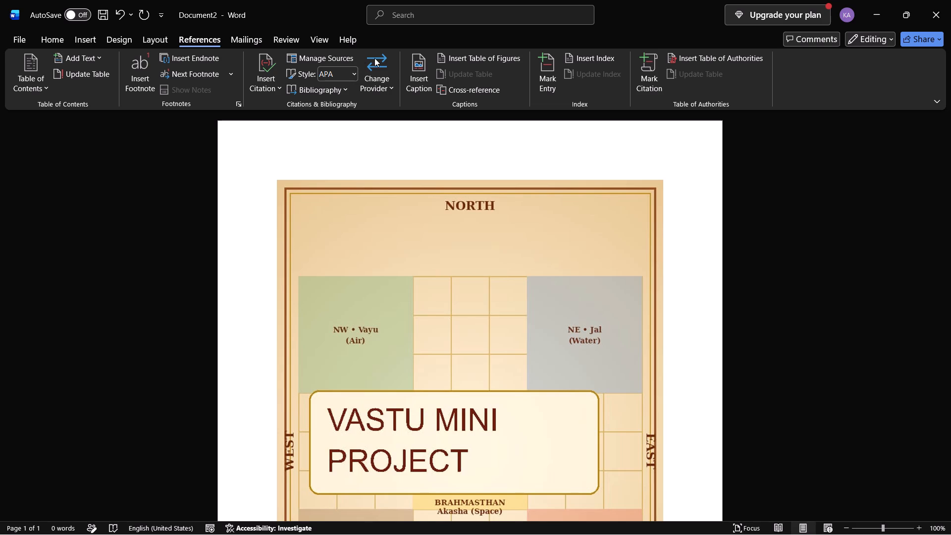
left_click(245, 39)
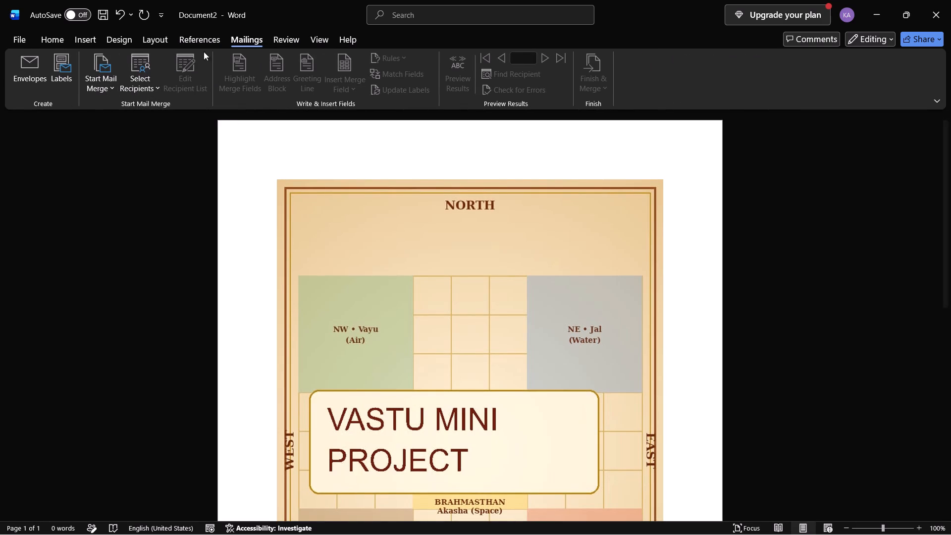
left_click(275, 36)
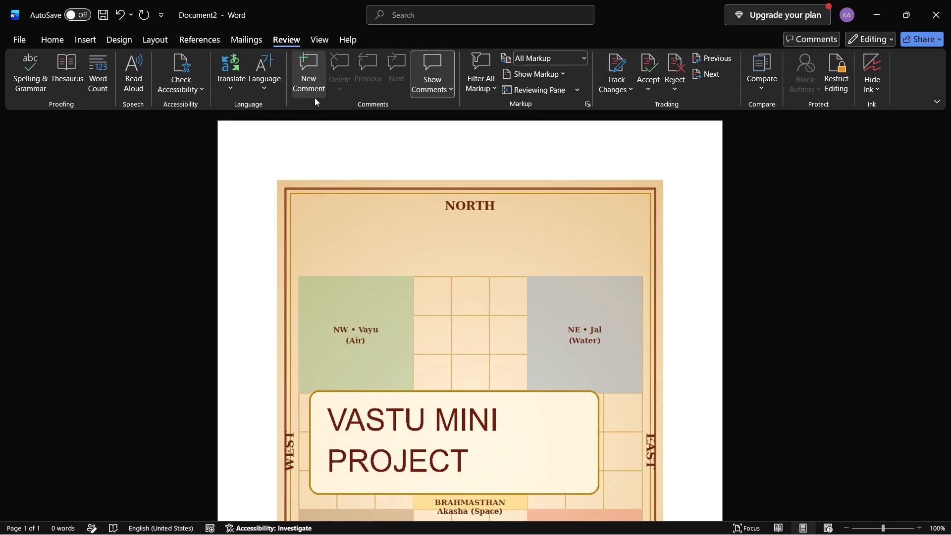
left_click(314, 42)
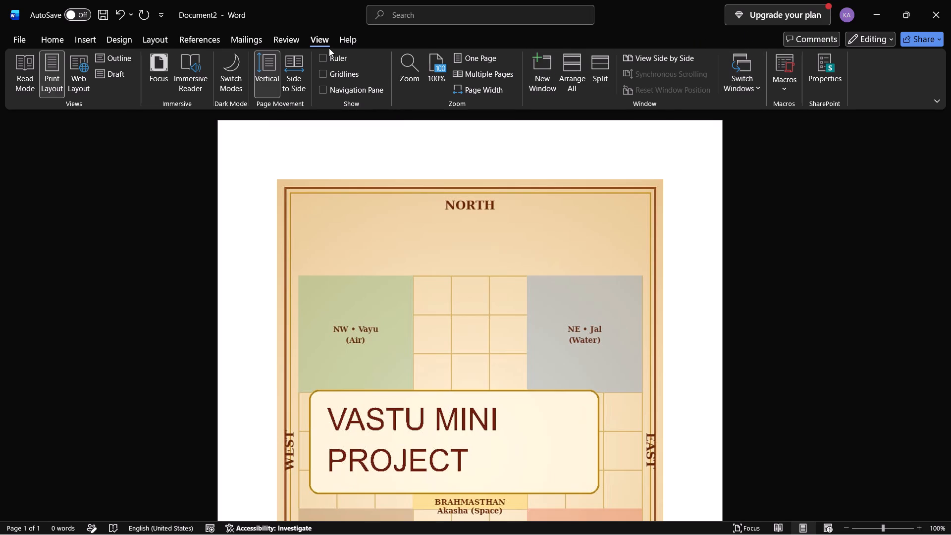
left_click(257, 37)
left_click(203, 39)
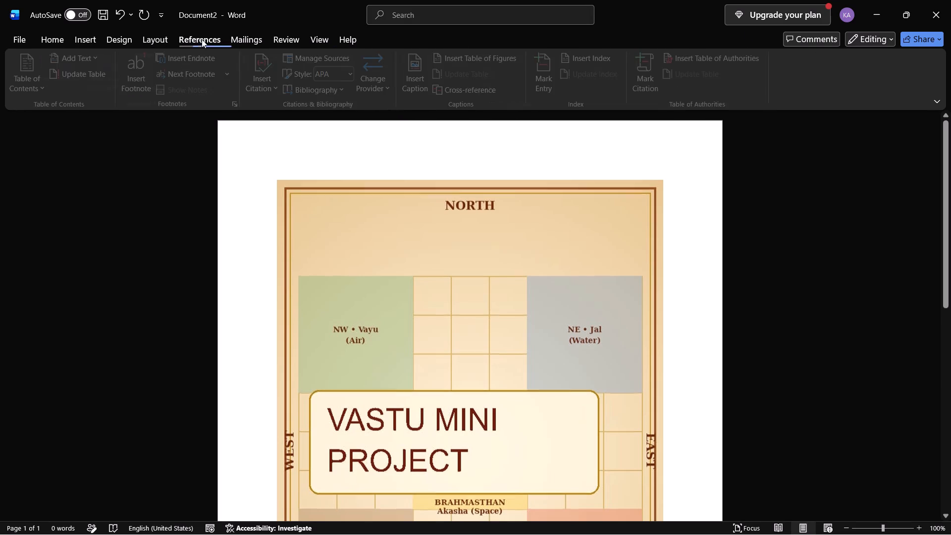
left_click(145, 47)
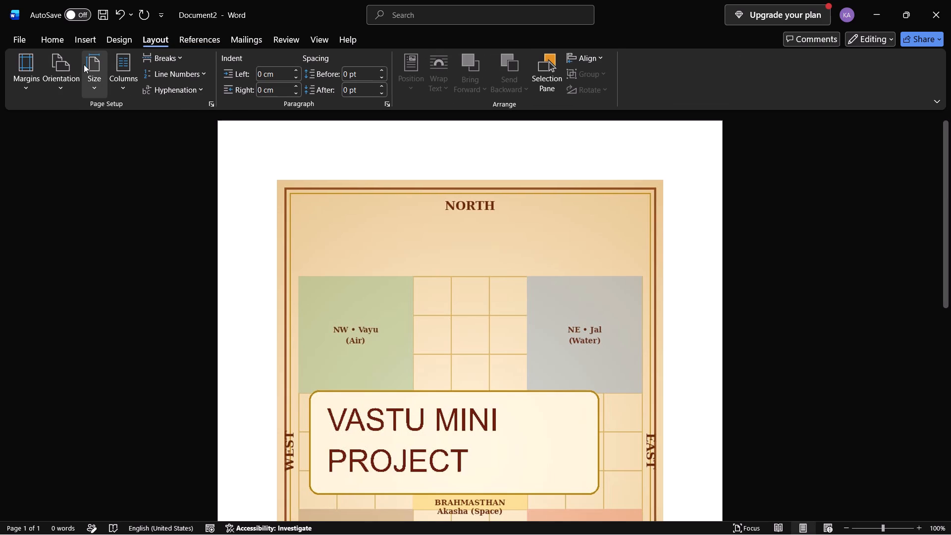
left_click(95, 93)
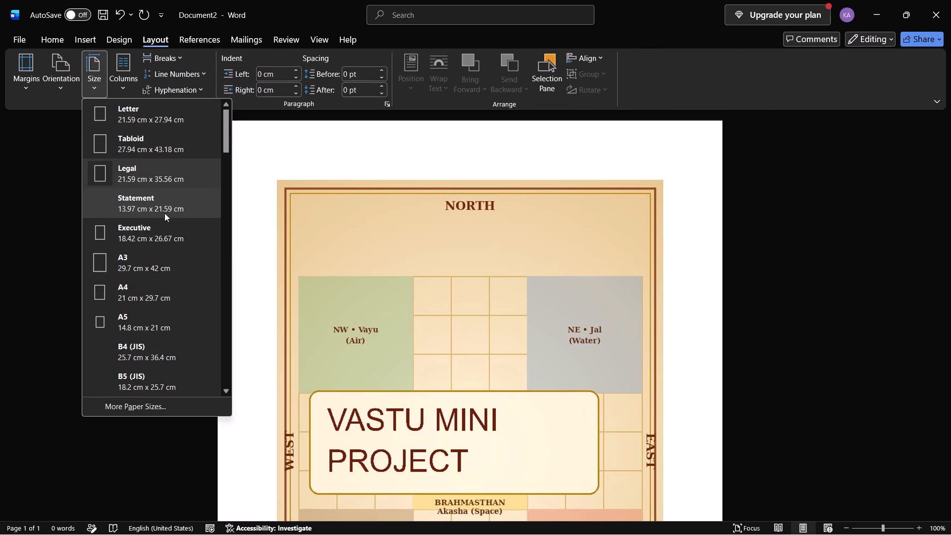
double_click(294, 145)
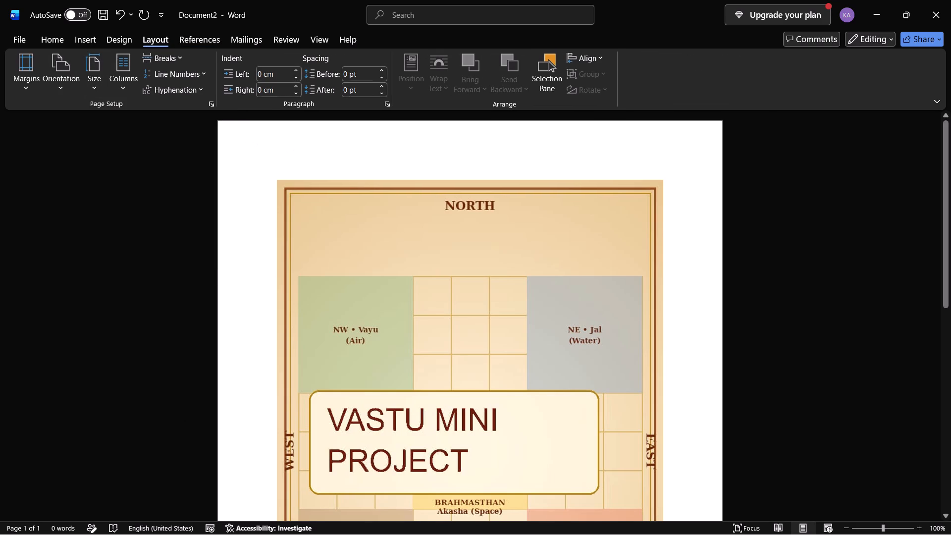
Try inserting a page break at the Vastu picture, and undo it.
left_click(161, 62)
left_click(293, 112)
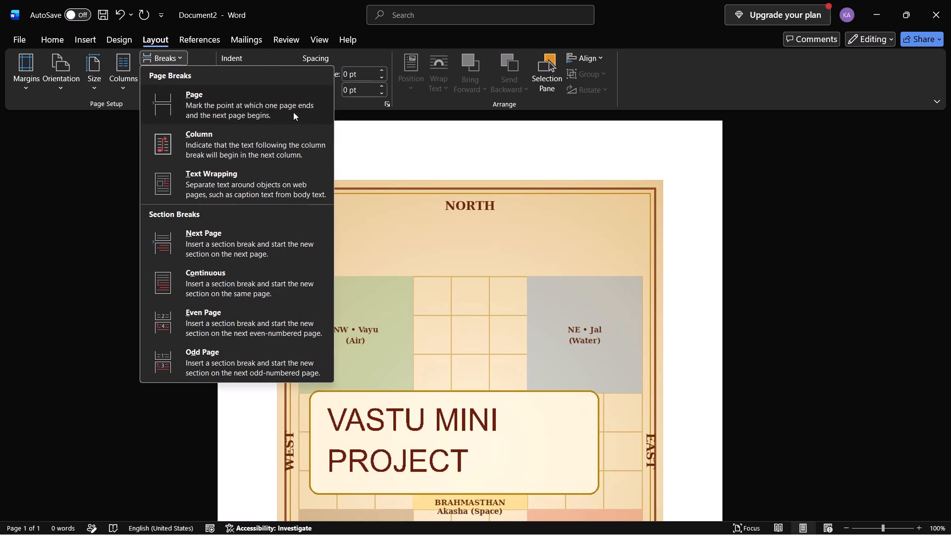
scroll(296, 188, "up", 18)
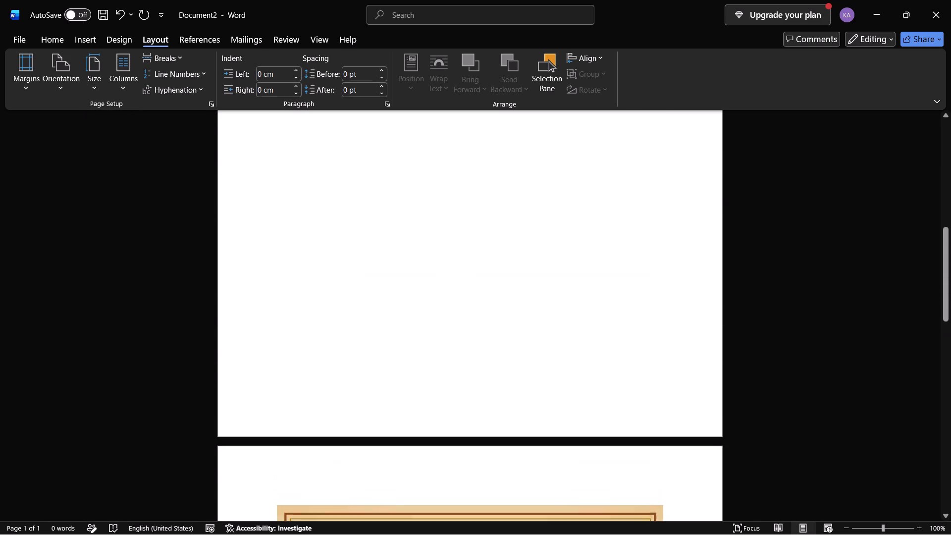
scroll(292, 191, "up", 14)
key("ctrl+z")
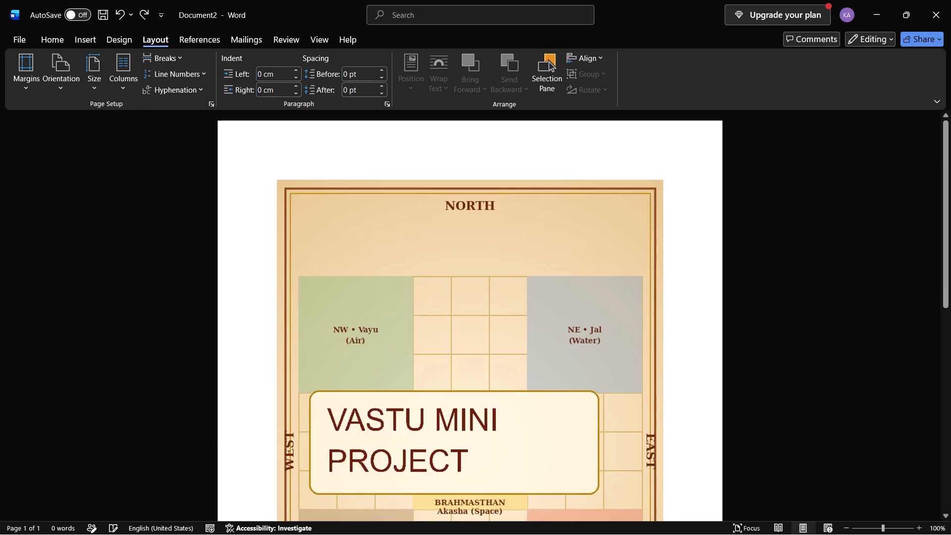
Examine the Legal-size page around the Vastu picture, down to the area below its SOUTH edge.
scroll(409, 205, "up", 5)
scroll(406, 196, "down", 19)
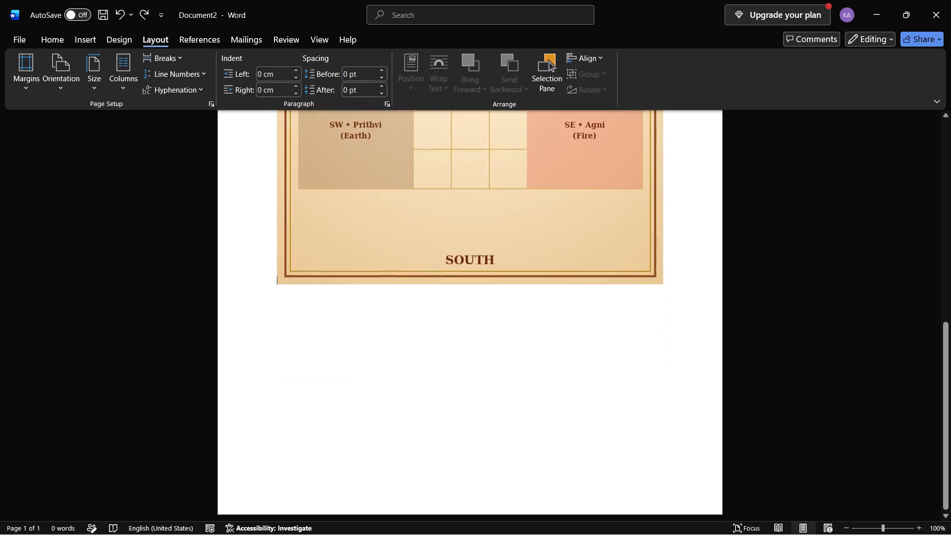
scroll(406, 181, "down", 3)
scroll(400, 169, "up", 18)
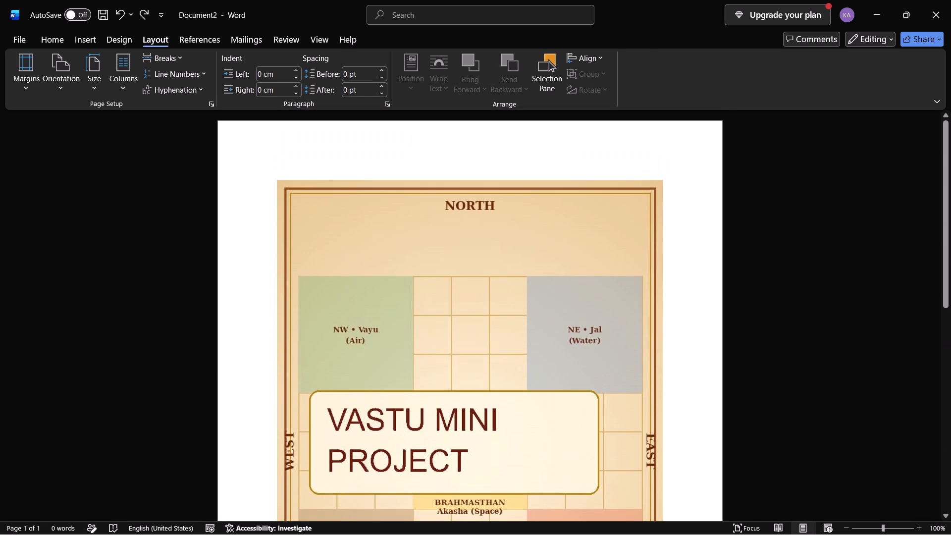
scroll(389, 175, "up", 3)
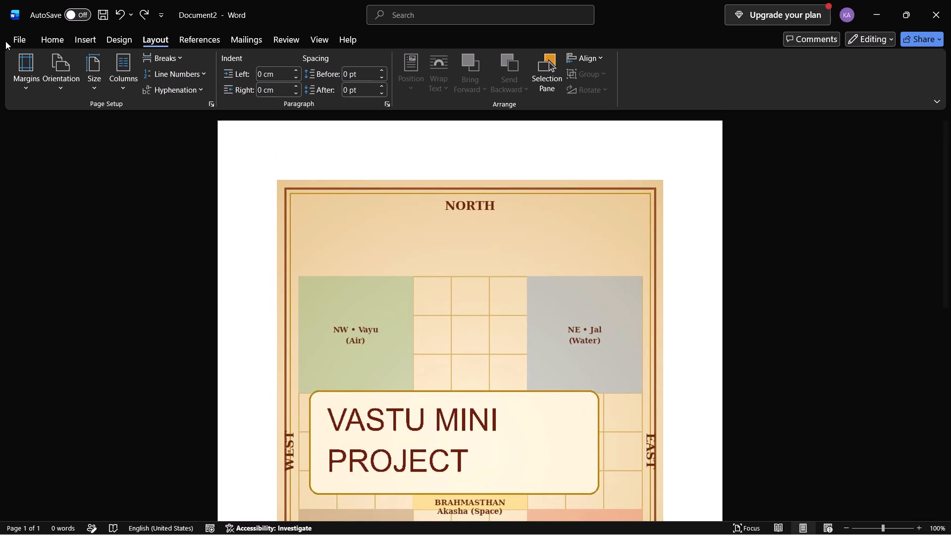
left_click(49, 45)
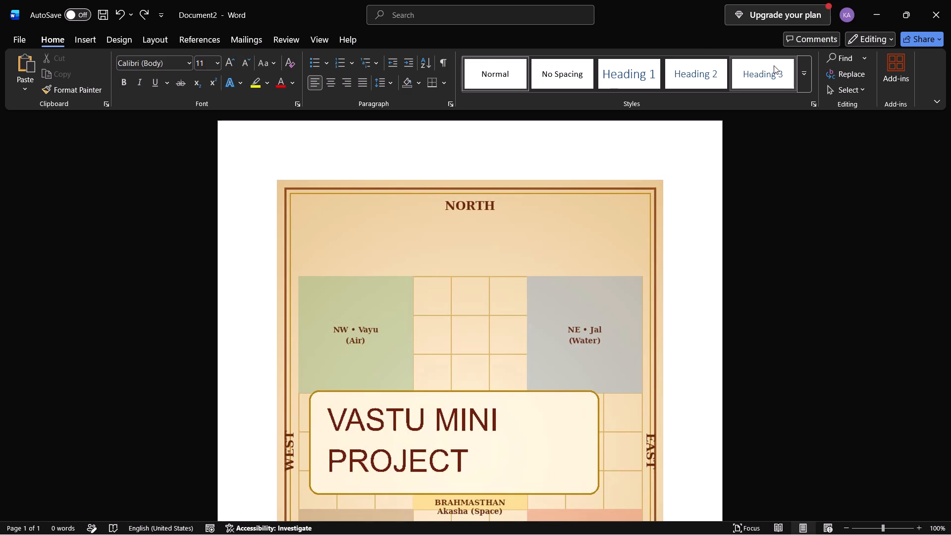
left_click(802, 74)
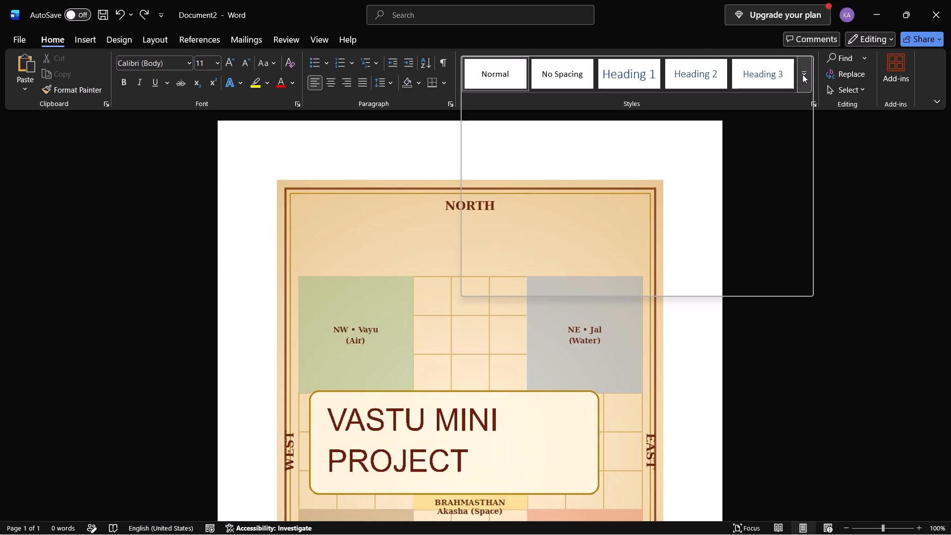
Switch to the browser's ChatGPT conversation on making an image cover an entire Word page.
left_click(852, 263)
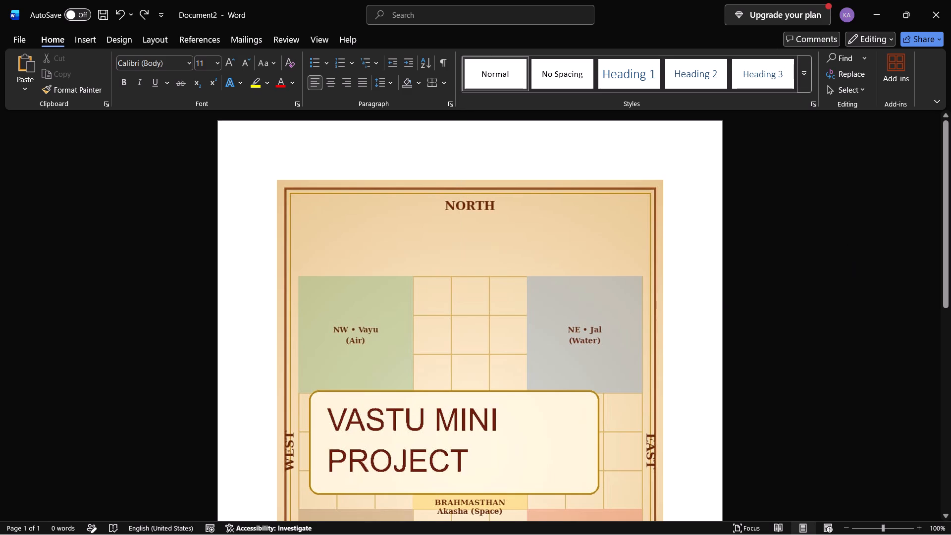
key("alt+Tab")
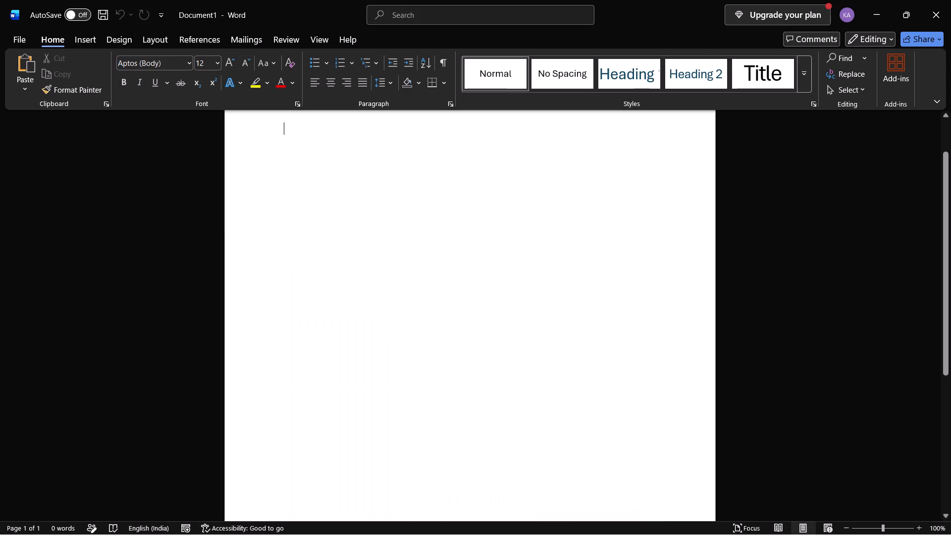
key("alt+Tab")
key("alt+Tab")
key("alt+Tab")
key("alt+Tab")
key("alt+Tab")
key("alt+Tab")
key("alt+Tab")
key("alt+Tab")
key("alt+Tab")
key("alt+Tab")
key("alt+Tab")
key("alt+Tab")
key("alt+Tab")
key("alt+Tab")
key("alt+Tab")
key("alt+Tab")
key("alt+Tab")
key("alt+Tab")
key("alt+Tab")
key("alt+Tab")
key("alt+Tab")
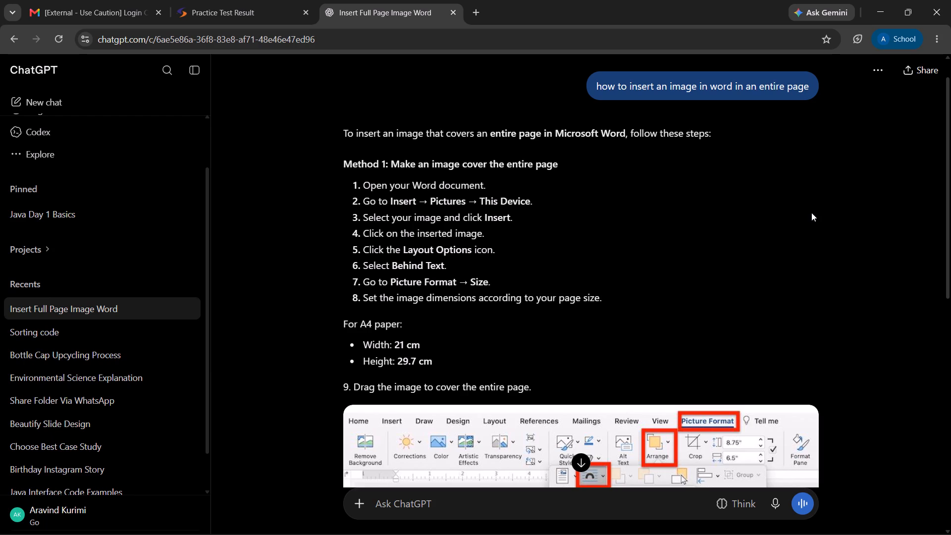
key("alt+Tab")
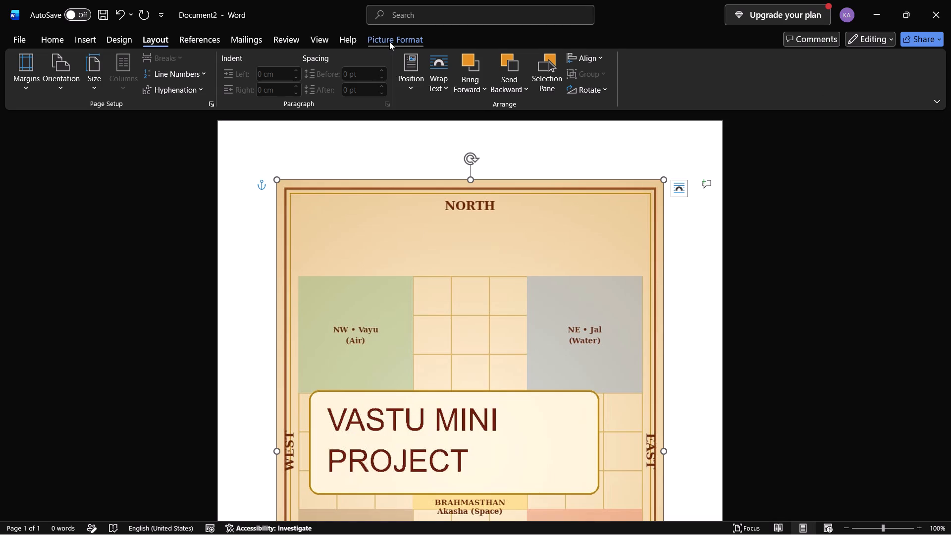
left_click(391, 43)
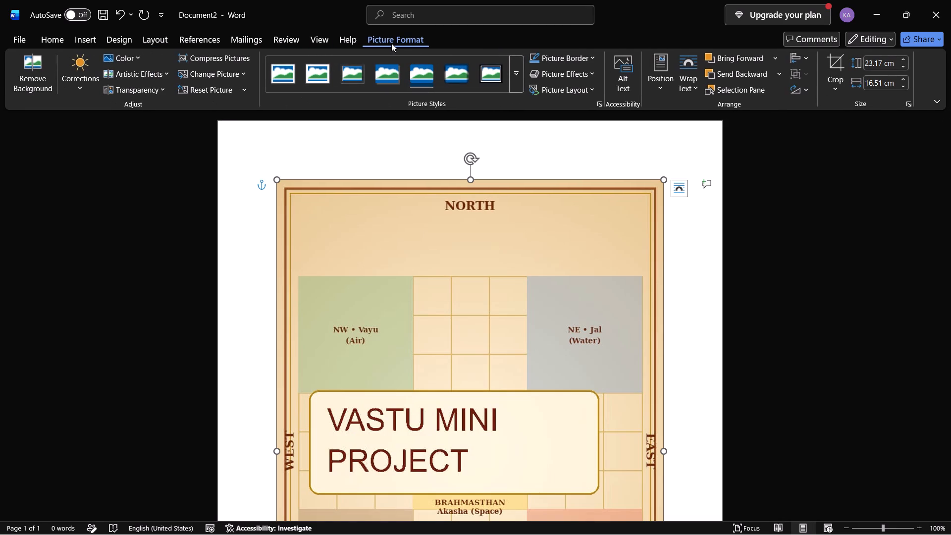
key("alt+Tab")
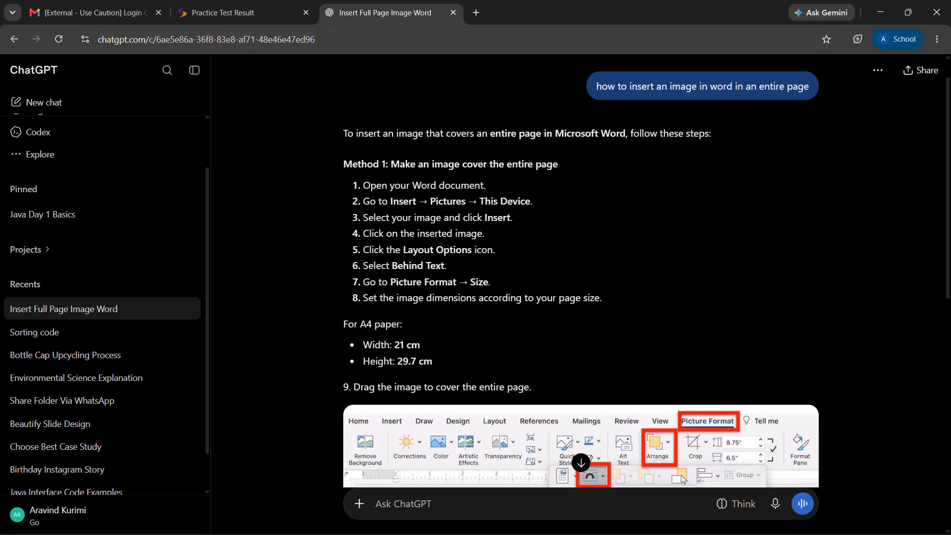
key("alt+Tab")
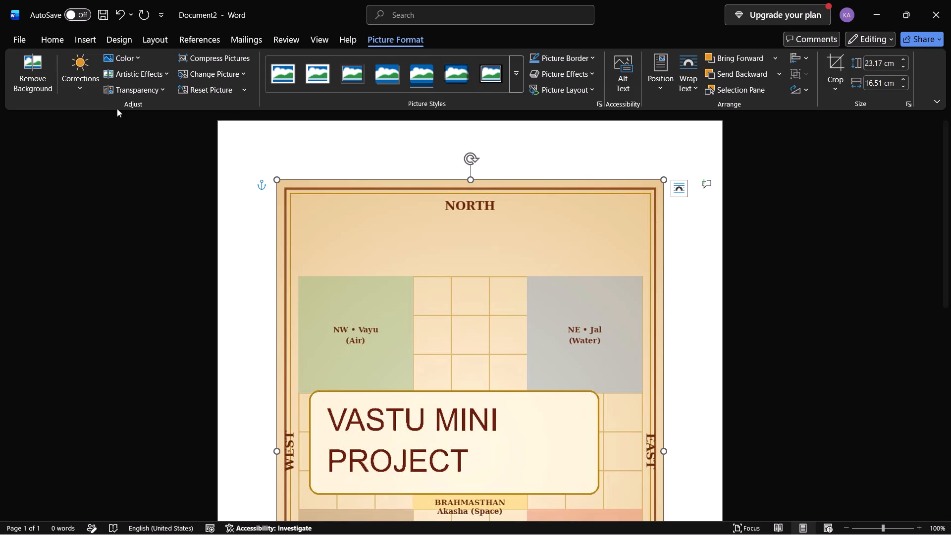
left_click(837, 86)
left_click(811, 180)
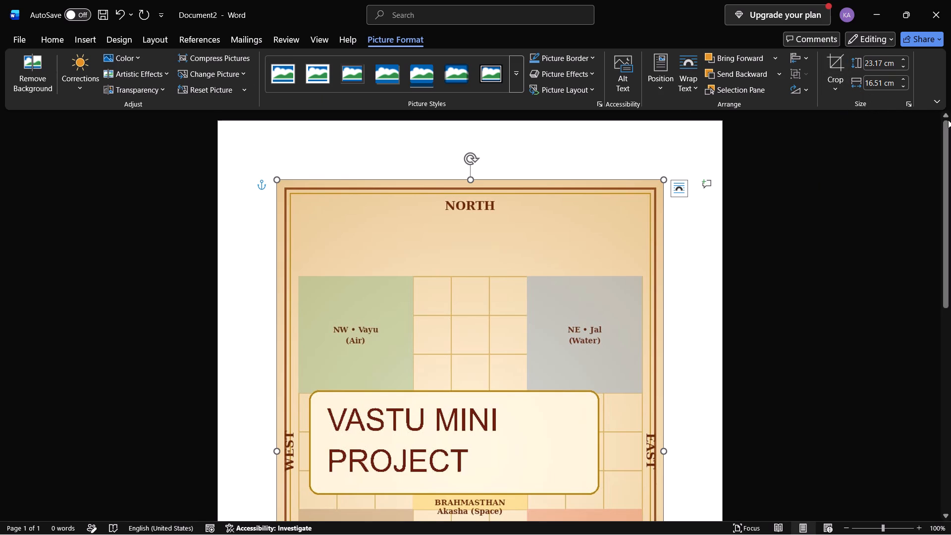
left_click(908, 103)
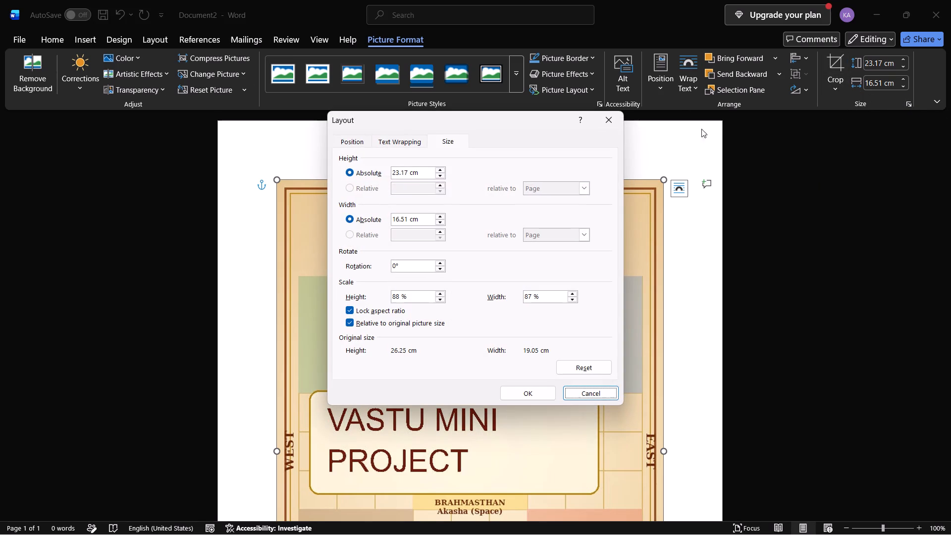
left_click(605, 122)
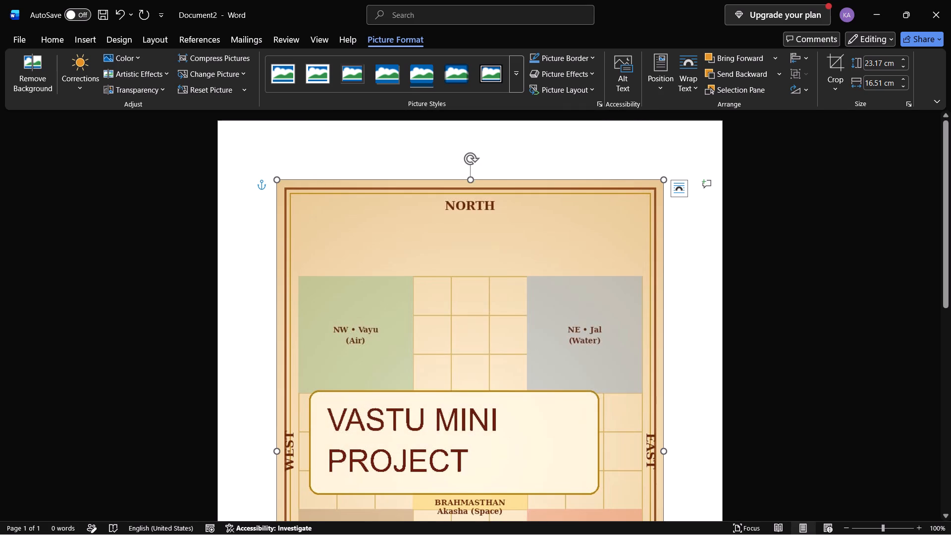
Stretch the Vastu picture's top edge up to the page's top edge, making it about 25.7 cm high.
left_click_drag(471, 179, 457, 155)
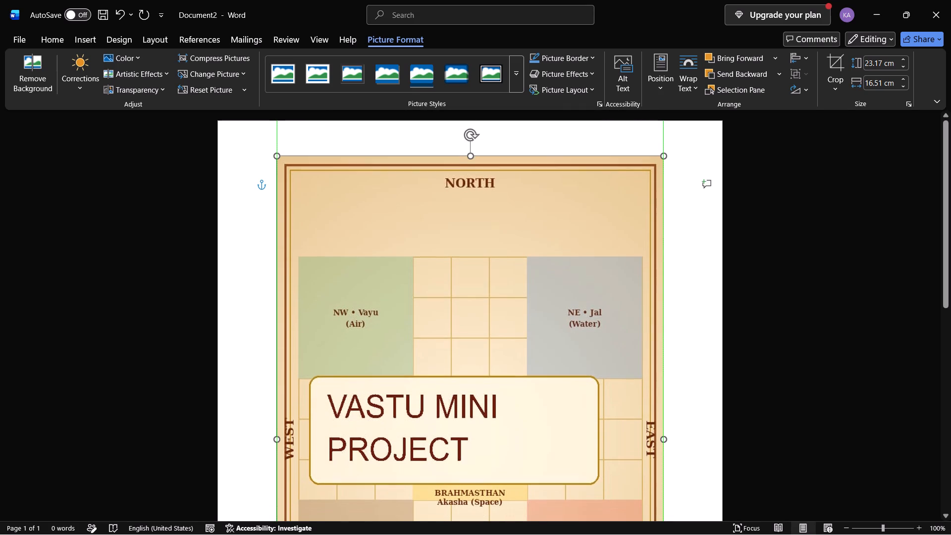
left_click_drag(457, 155, 446, 113)
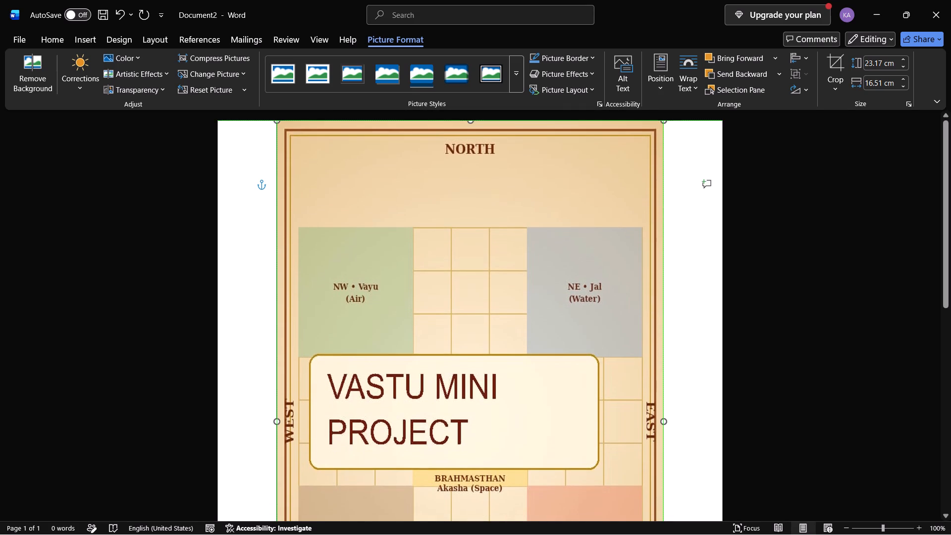
left_click_drag(446, 113, 448, 121)
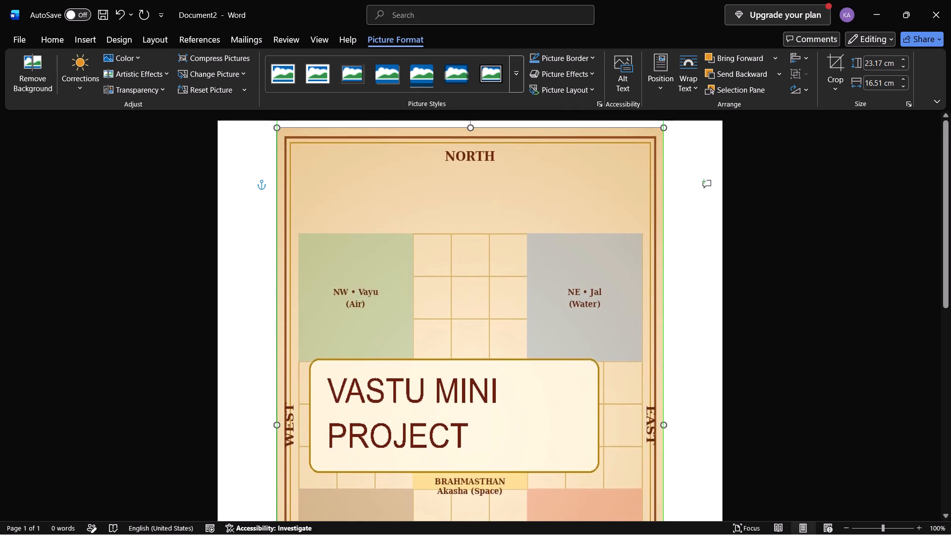
left_click_drag(448, 121, 448, 120)
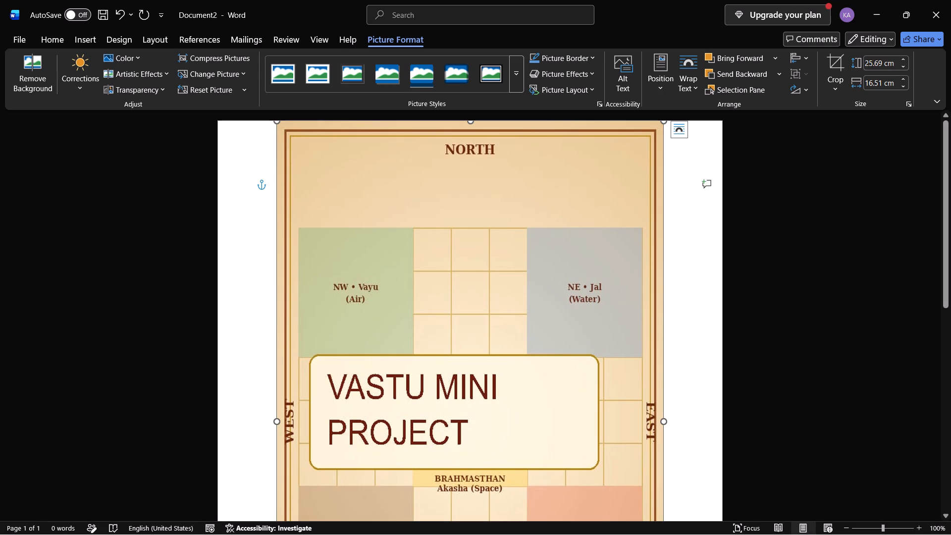
Stretch the Vastu picture's side edges out to both page sides, making it about 21.6 cm wide.
left_click_drag(278, 423, 212, 385)
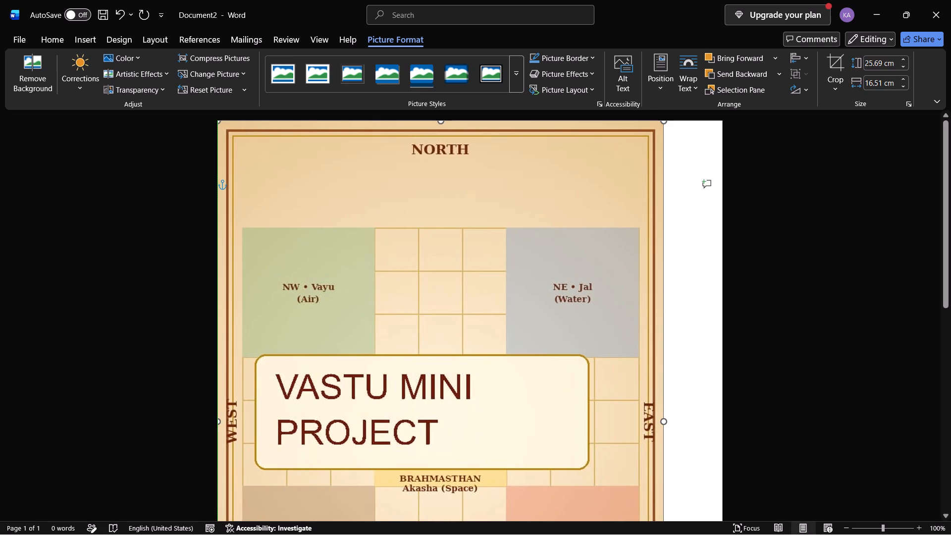
left_click_drag(212, 385, 211, 383)
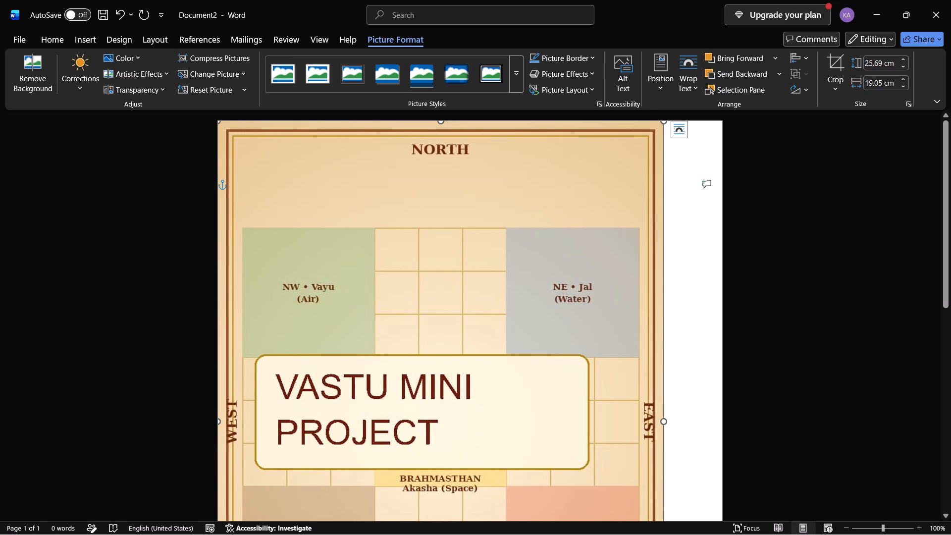
left_click_drag(665, 424, 676, 426)
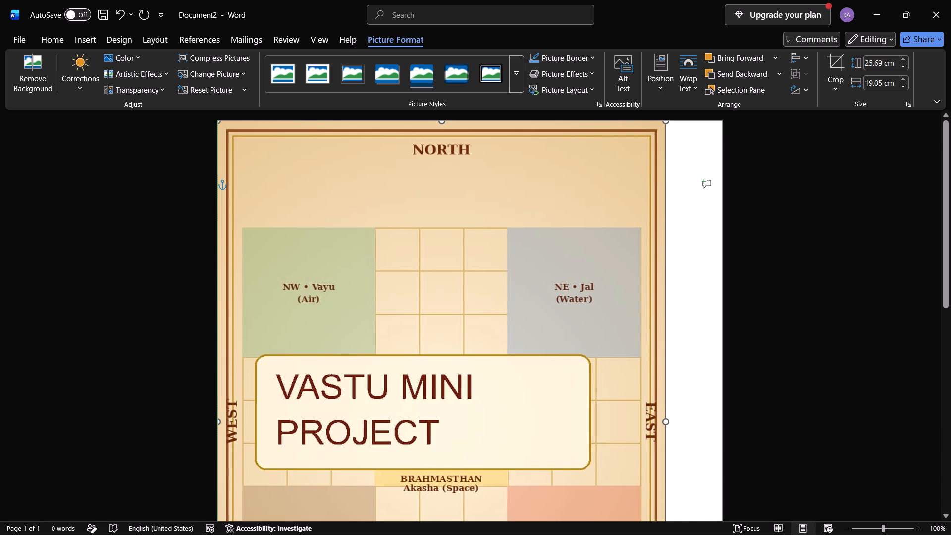
left_click_drag(676, 426, 727, 436)
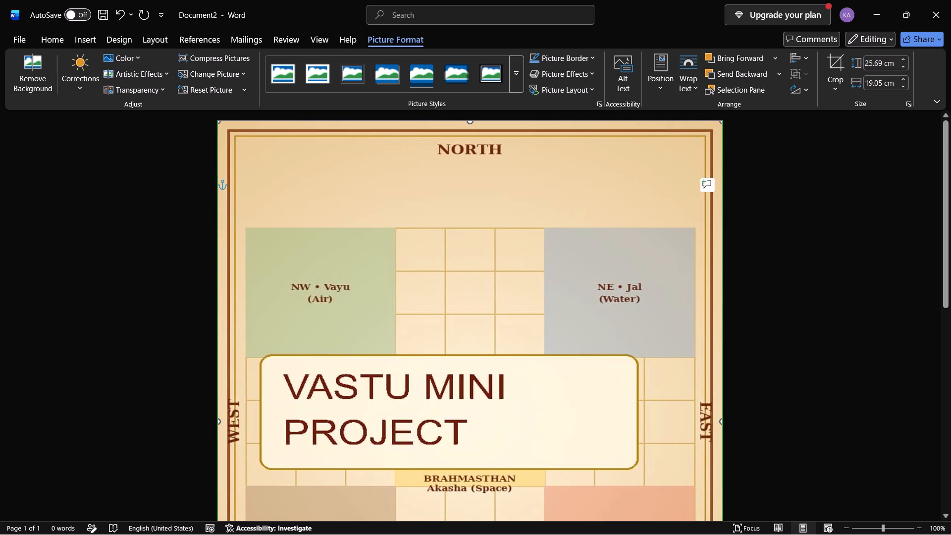
left_click_drag(727, 436, 726, 436)
Extend the Vastu picture down to the page's bottom edge, making it about 35.1 cm high.
scroll(617, 360, "down", 2)
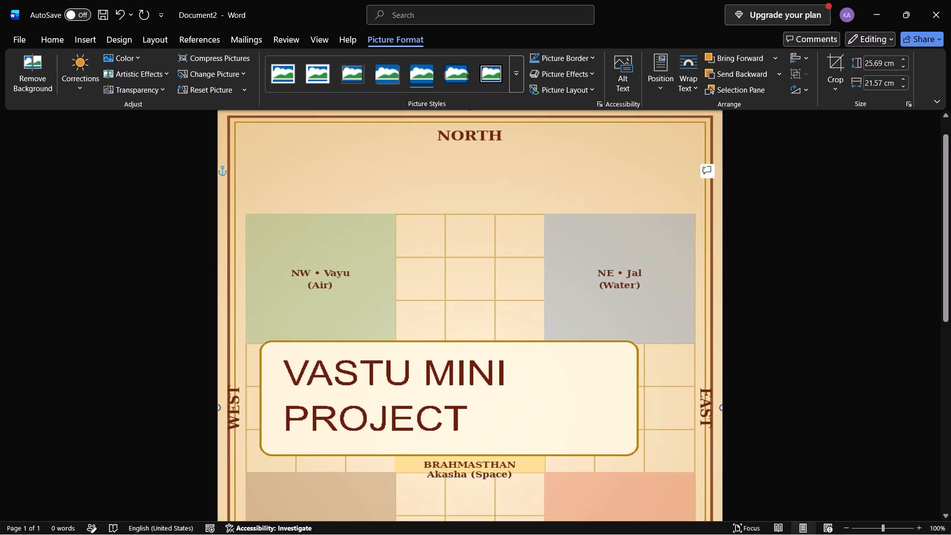
scroll(616, 351, "down", 13)
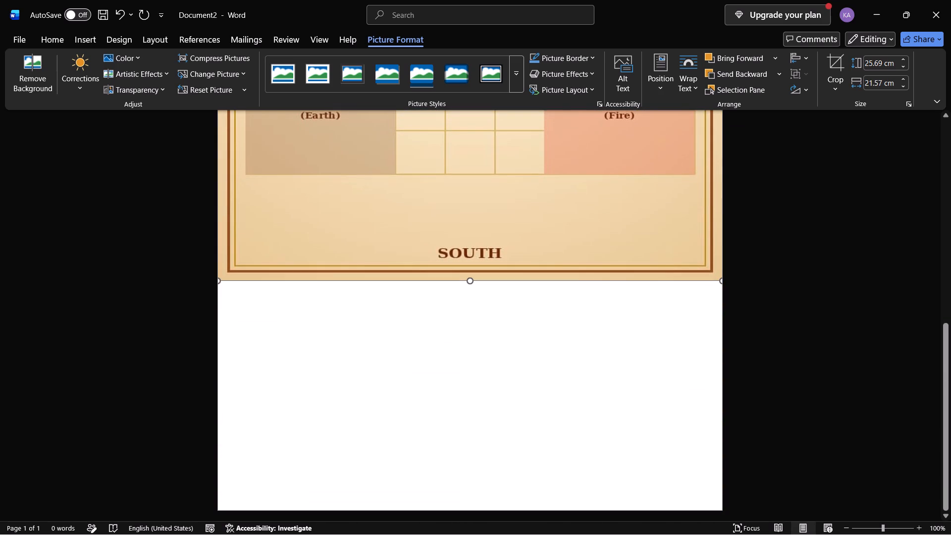
left_click_drag(470, 281, 458, 388)
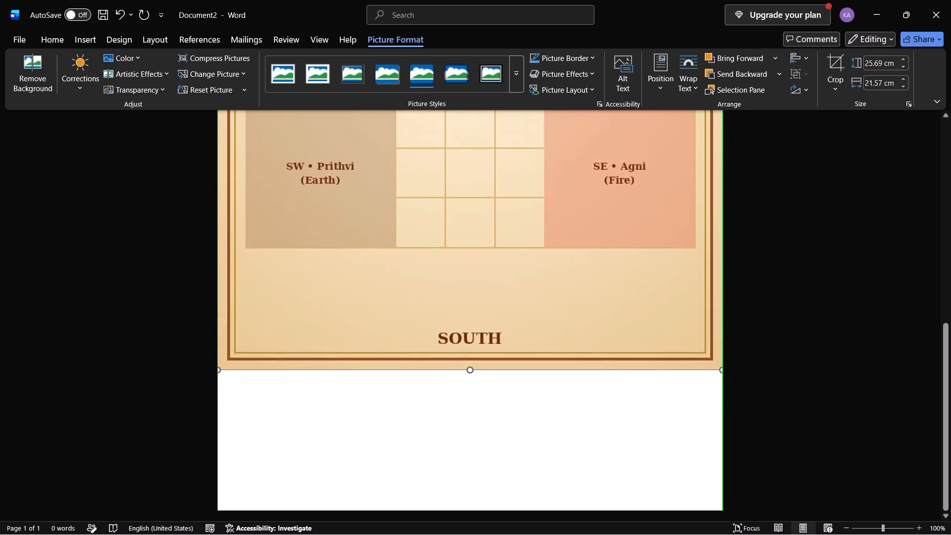
left_click_drag(458, 388, 463, 476)
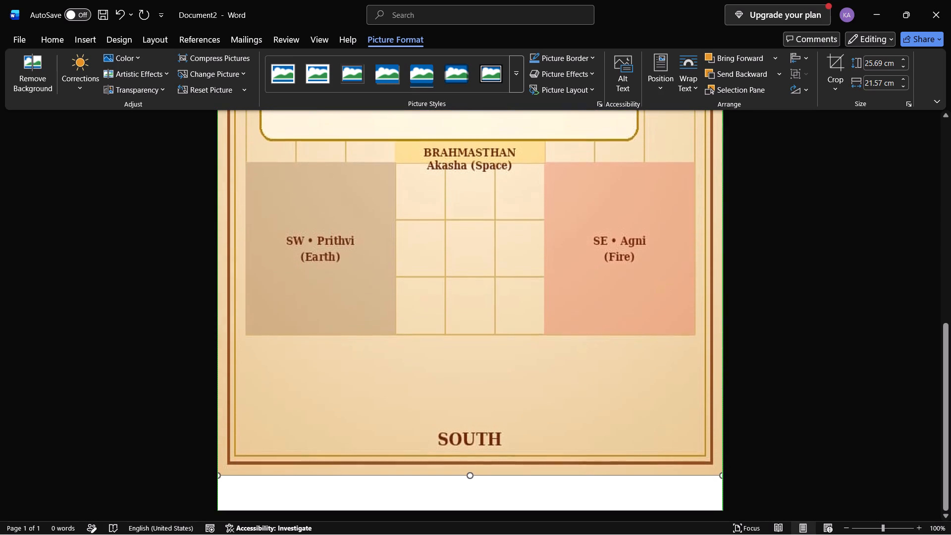
left_click_drag(463, 476, 467, 497)
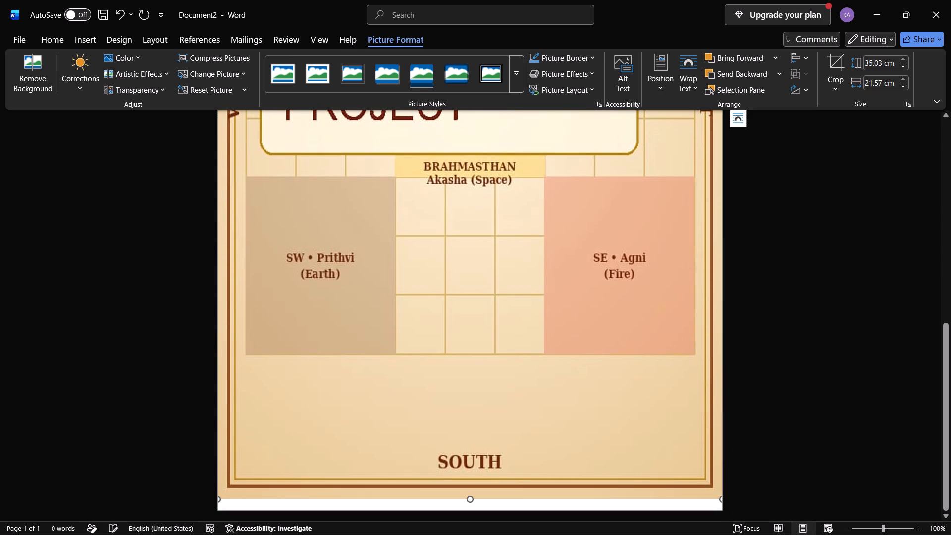
left_click_drag(472, 489, 470, 495)
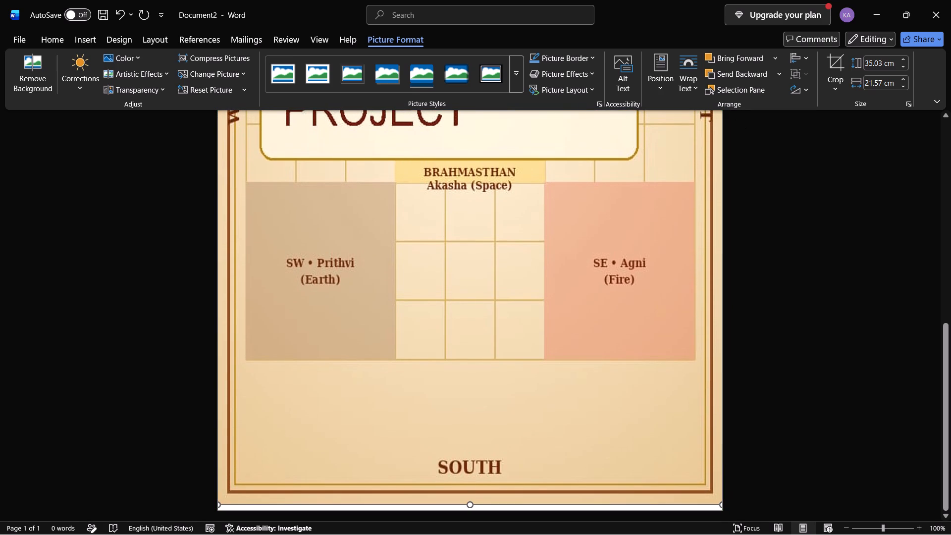
left_click(467, 498)
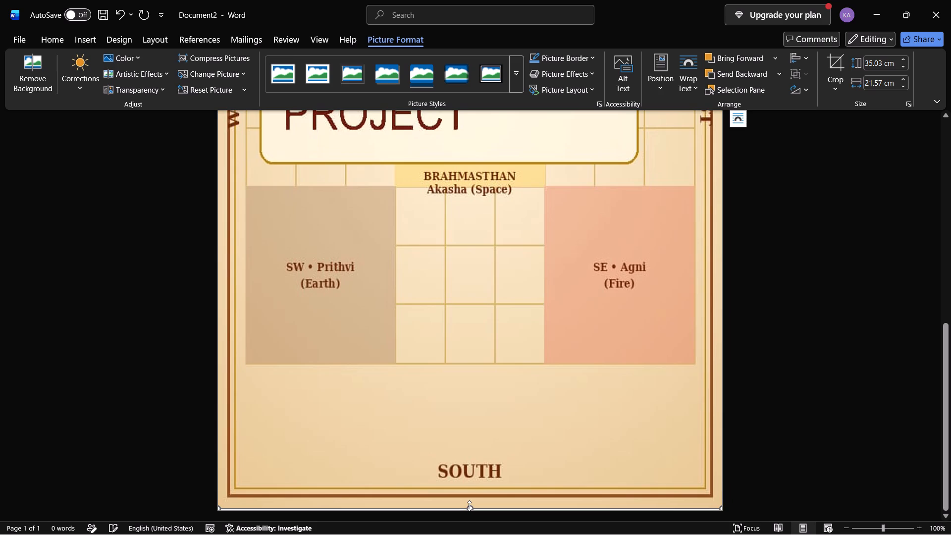
left_click_drag(469, 506, 469, 512)
Close the gap above the Vastu picture by stretching its top edge to the page top, about 35.5 cm high, and deselect it.
scroll(522, 421, "up", 5)
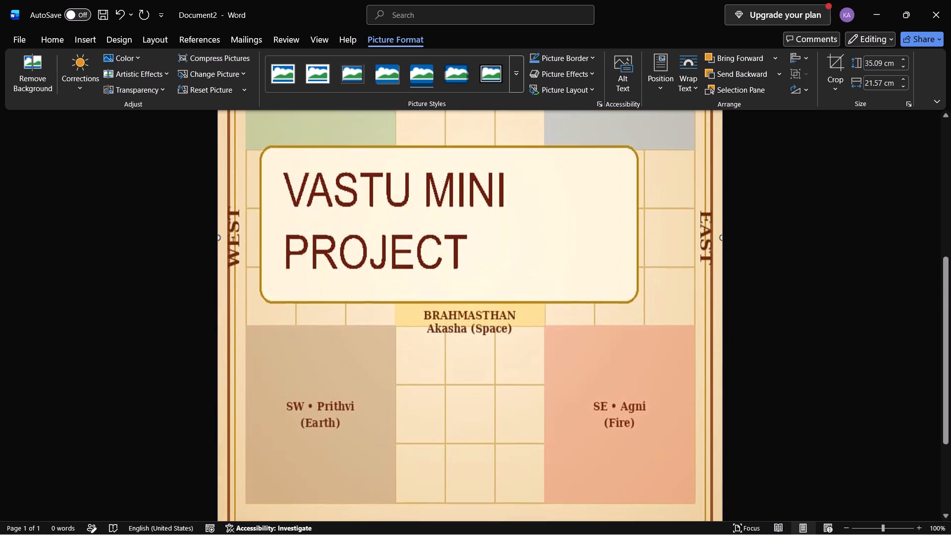
scroll(535, 378, "up", 14)
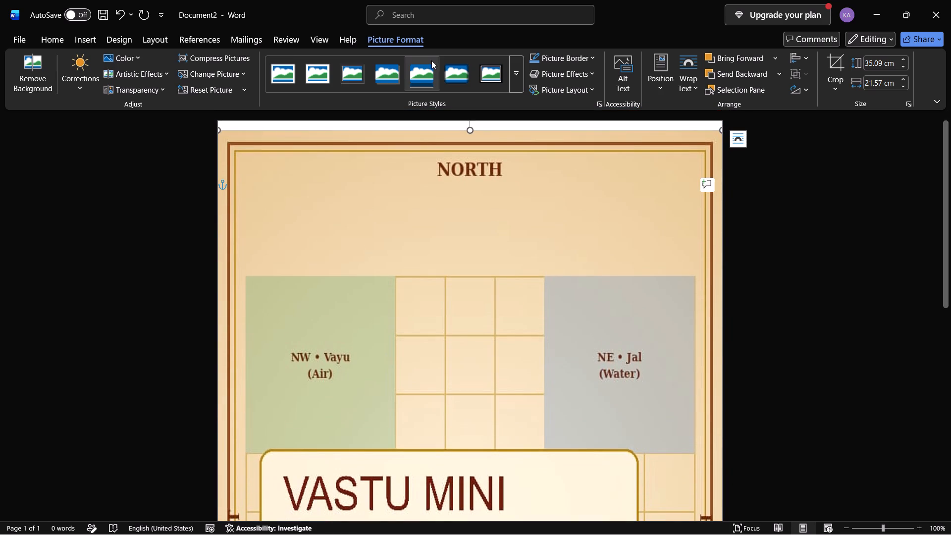
left_click_drag(468, 129, 472, 120)
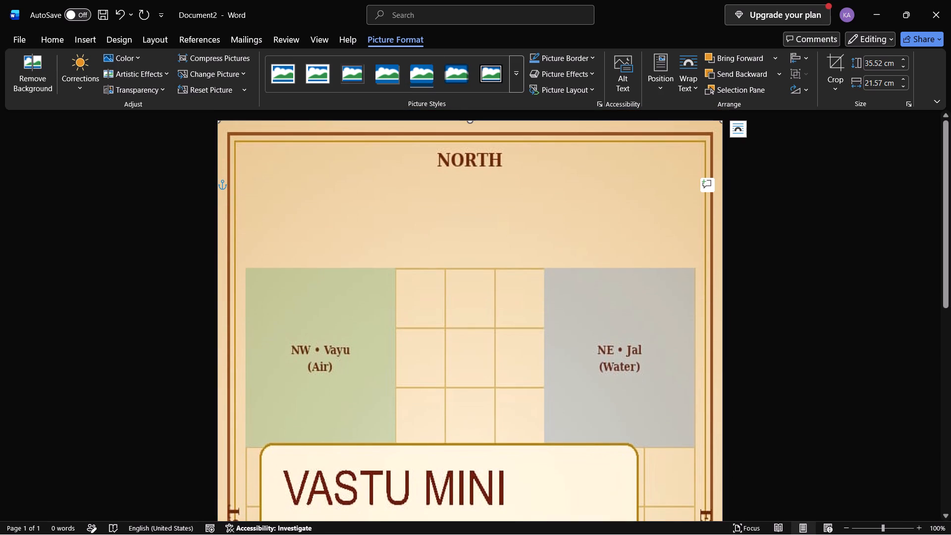
left_click(752, 249)
Examine the title page from its top to its bottom edge for how the Vastu picture covers it.
scroll(755, 249, "down", 4)
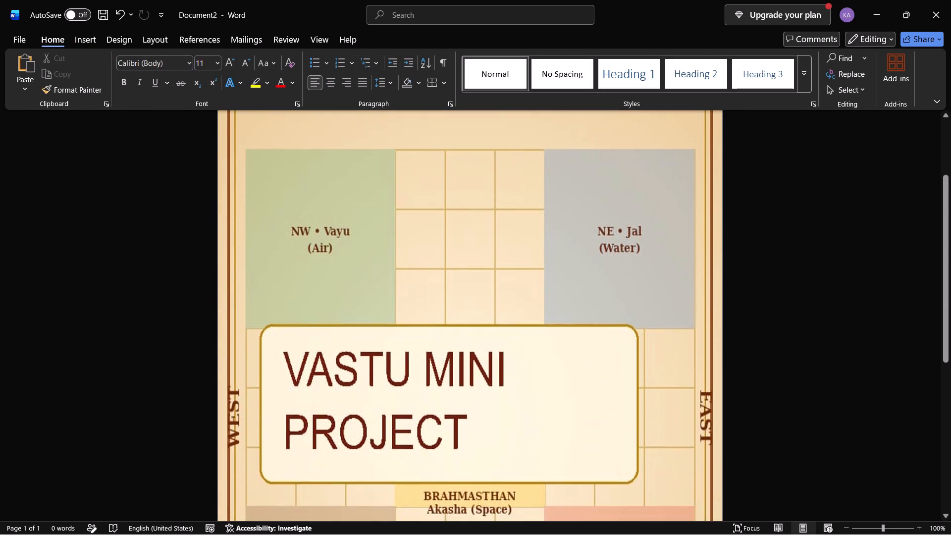
scroll(755, 249, "down", 5)
scroll(755, 249, "up", 4)
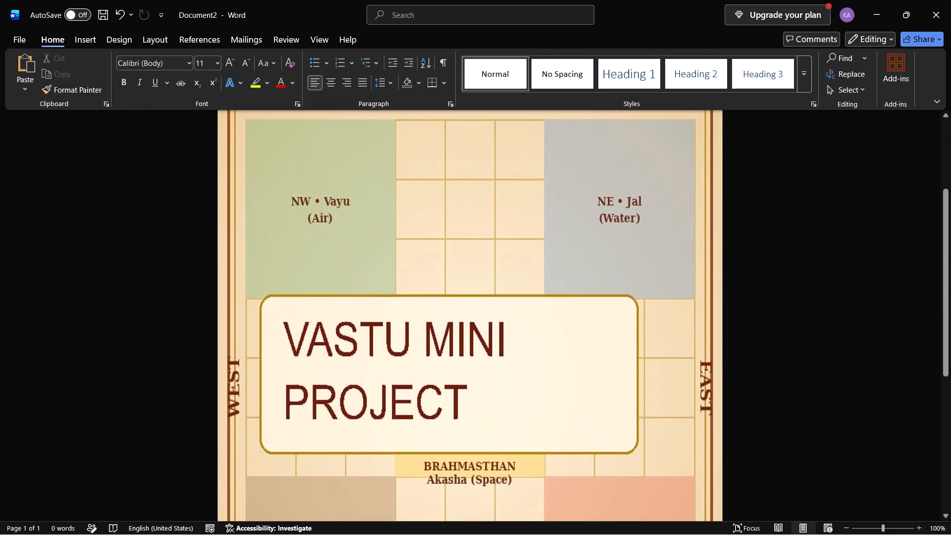
scroll(755, 249, "up", 4)
scroll(757, 250, "down", 14)
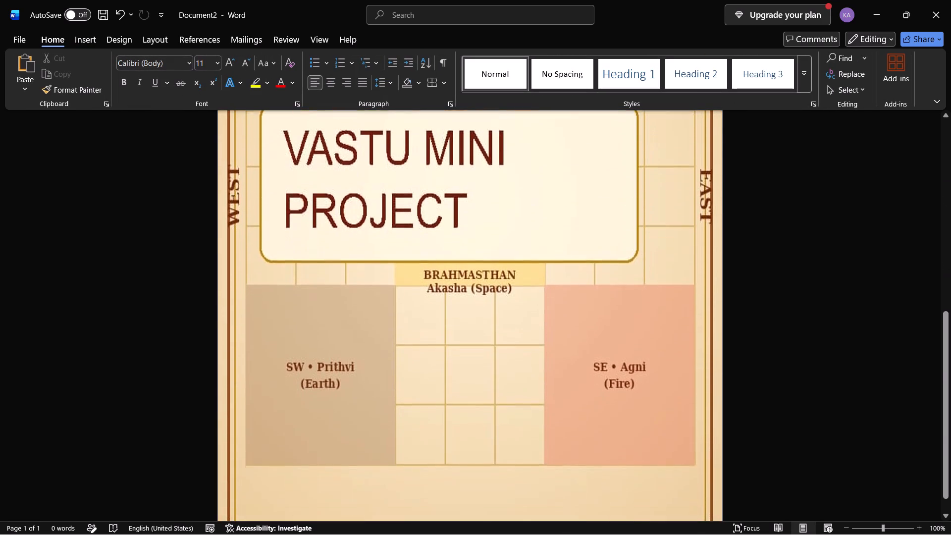
scroll(757, 250, "down", 1)
scroll(757, 250, "up", 5)
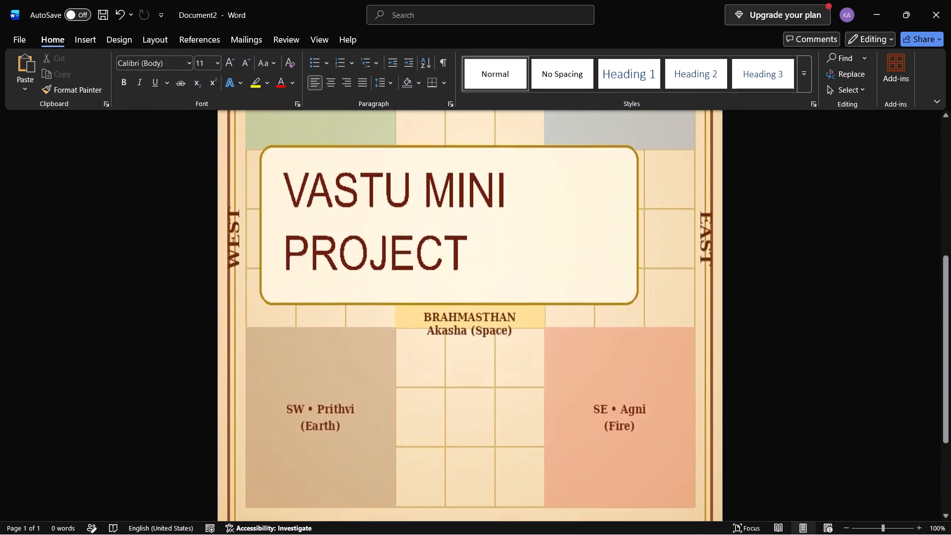
scroll(757, 250, "up", 11)
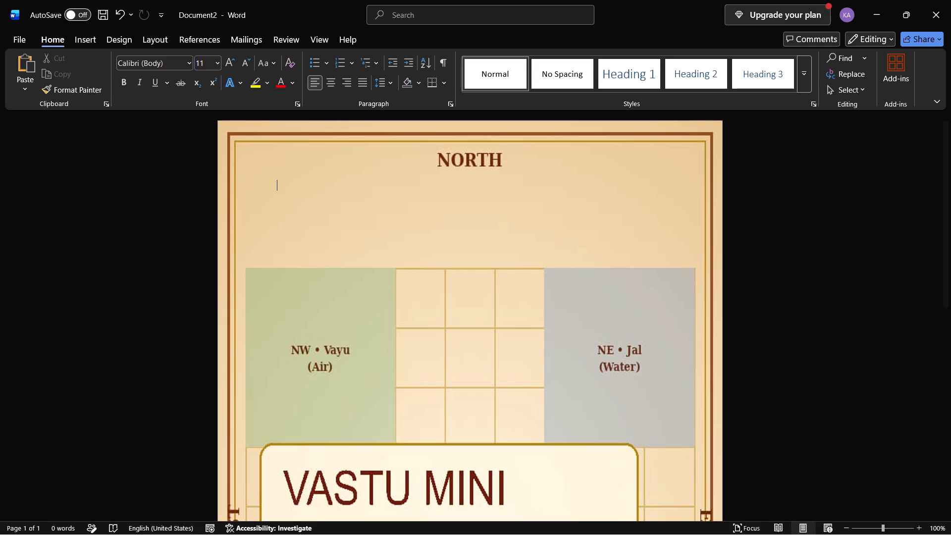
scroll(757, 250, "down", 9)
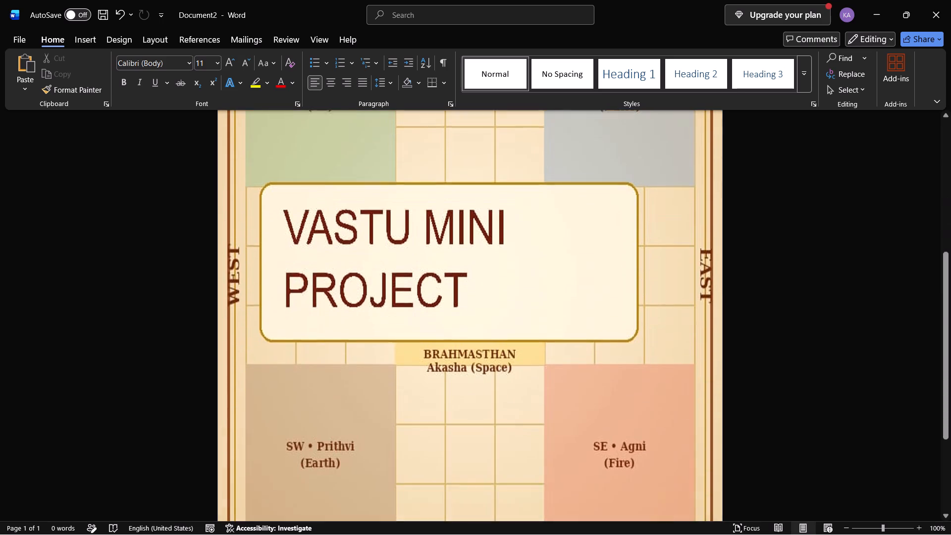
scroll(757, 250, "down", 15)
scroll(757, 250, "up", 6)
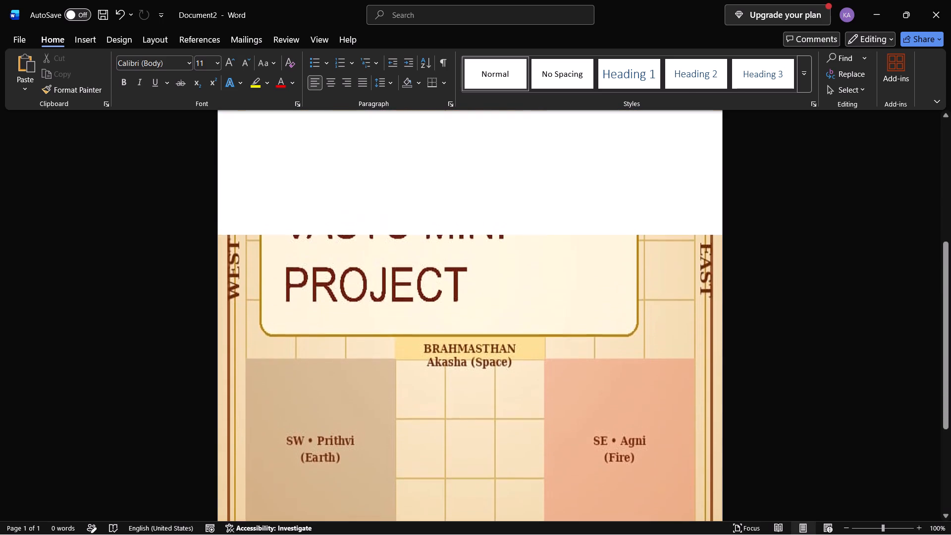
scroll(757, 250, "up", 5)
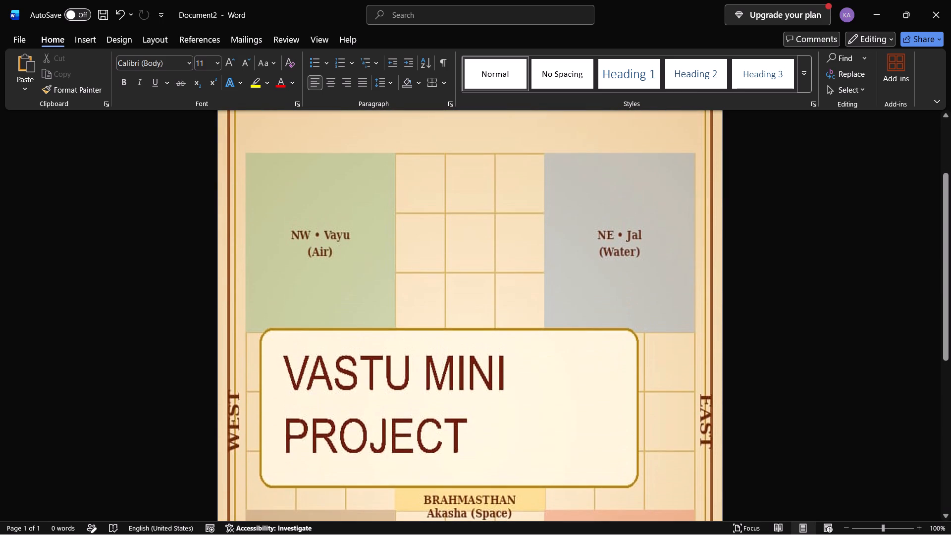
scroll(851, 228, "down", 14)
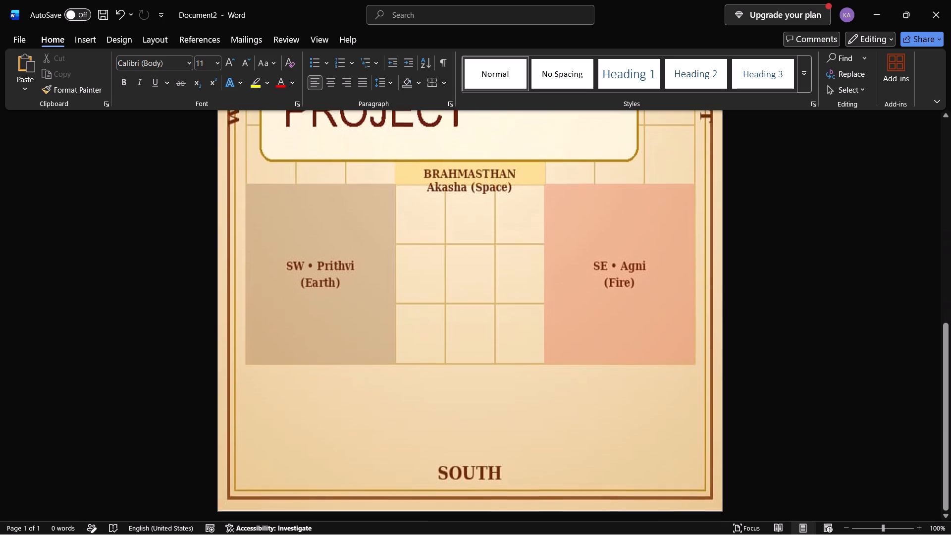
scroll(851, 230, "up", 13)
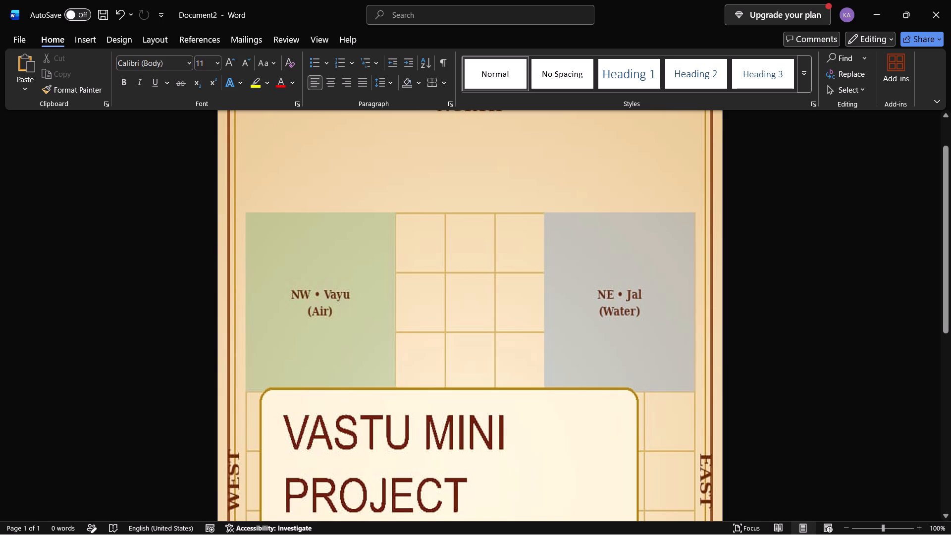
scroll(440, 336, "down", 12)
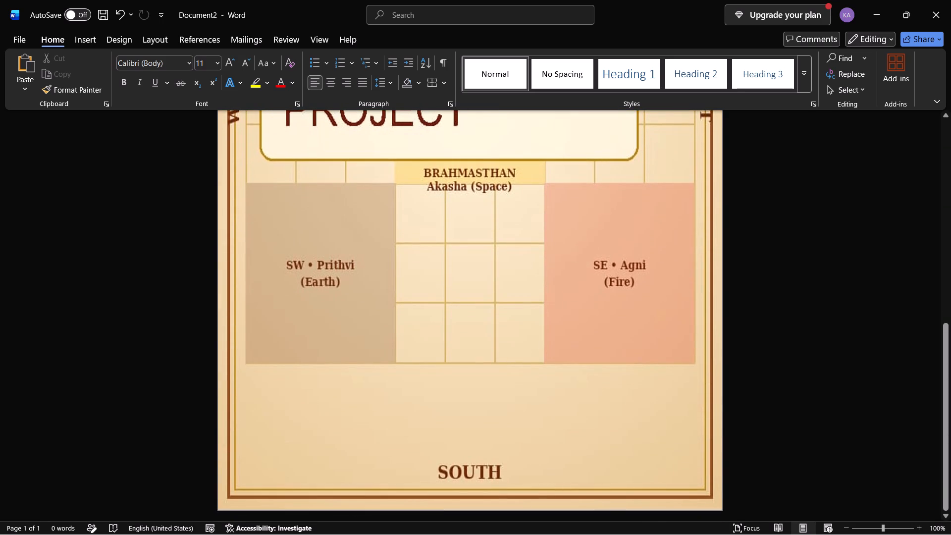
Examine the whole title page at reduced zoom, down to 40%, to check the Vastu picture's overall fit.
scroll(440, 336, "down", 1)
scroll(440, 336, "up", 2)
scroll(440, 336, "down", 1, "ctrl")
scroll(440, 336, "up", 1, "ctrl")
scroll(440, 336, "down", 1, "ctrl")
scroll(440, 336, "up", 2, "ctrl")
scroll(440, 336, "down", 1, "ctrl")
scroll(440, 336, "up", 2, "ctrl")
scroll(440, 336, "down", 4, "ctrl")
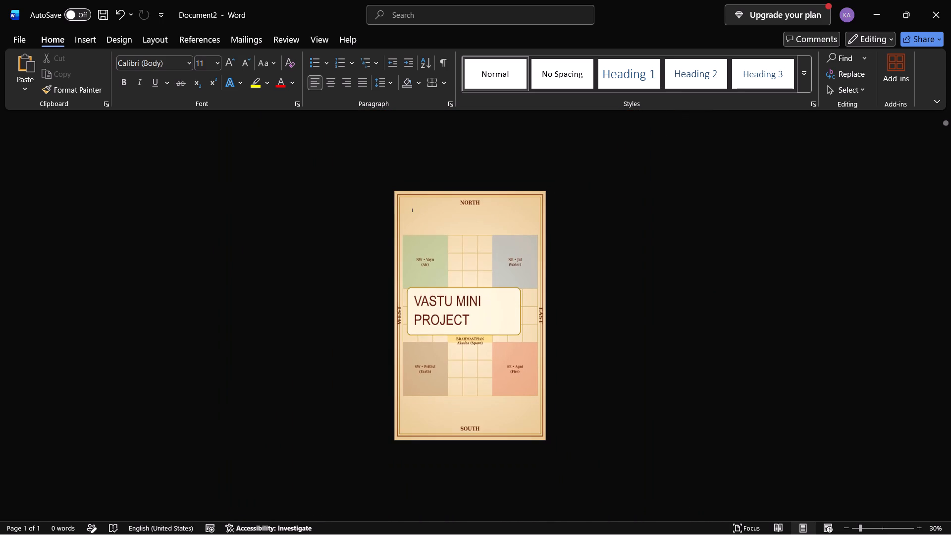
scroll(440, 336, "down", 1)
scroll(440, 336, "up", 5, "ctrl")
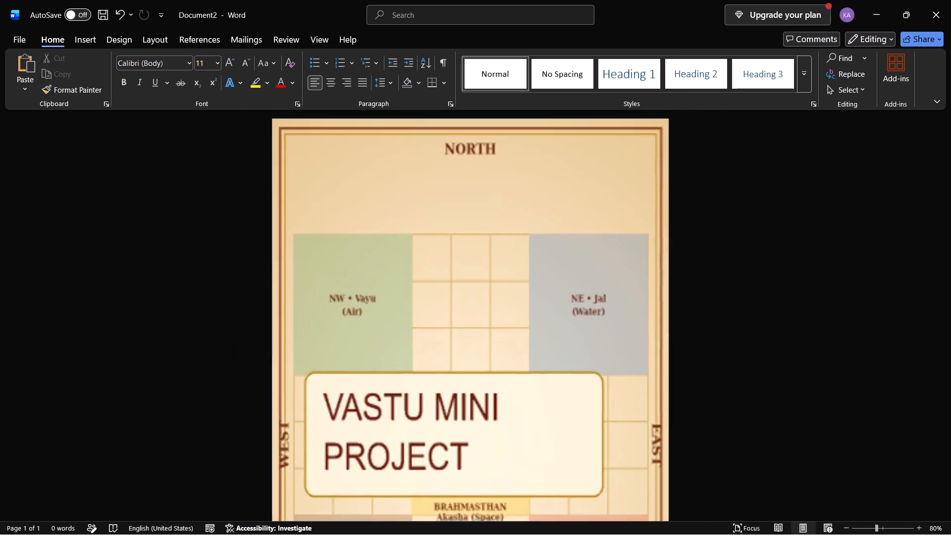
scroll(440, 336, "down", 3, "ctrl")
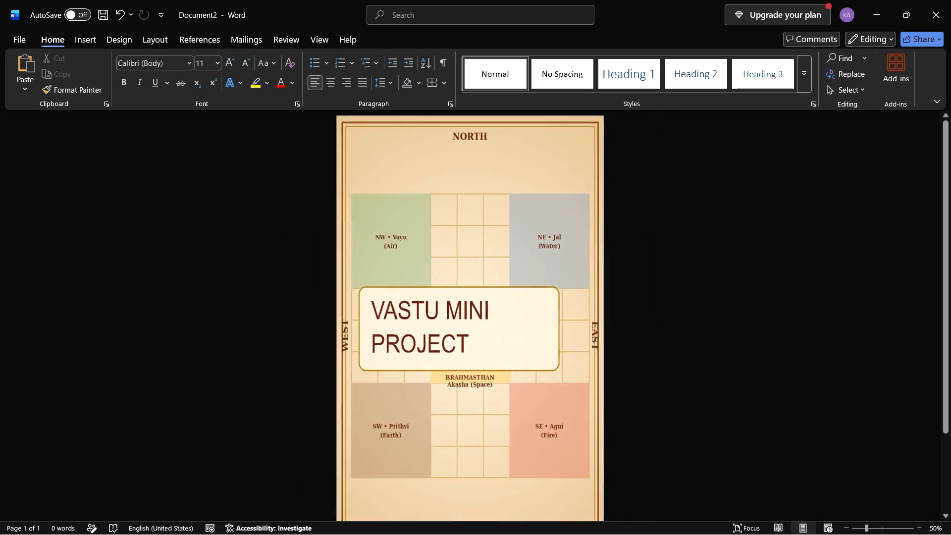
scroll(440, 336, "down", 1, "ctrl")
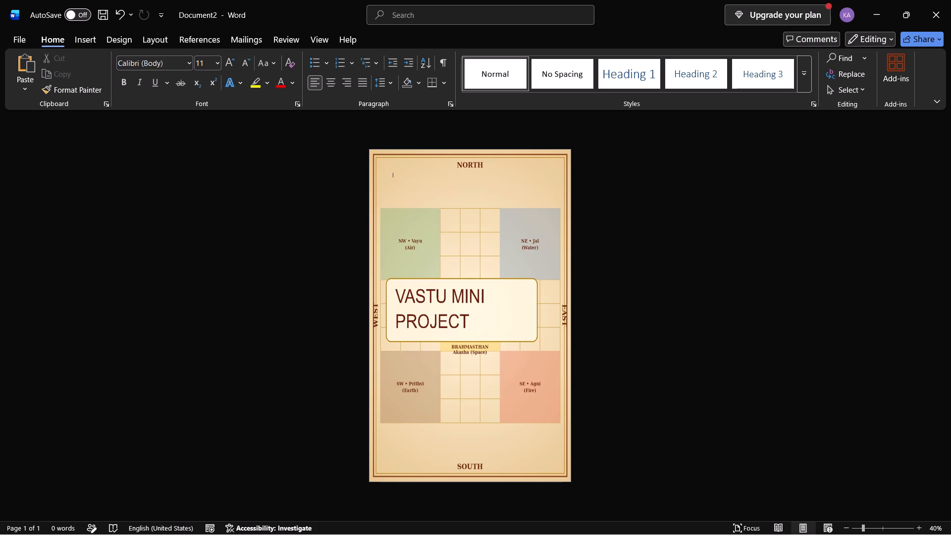
left_click(430, 337)
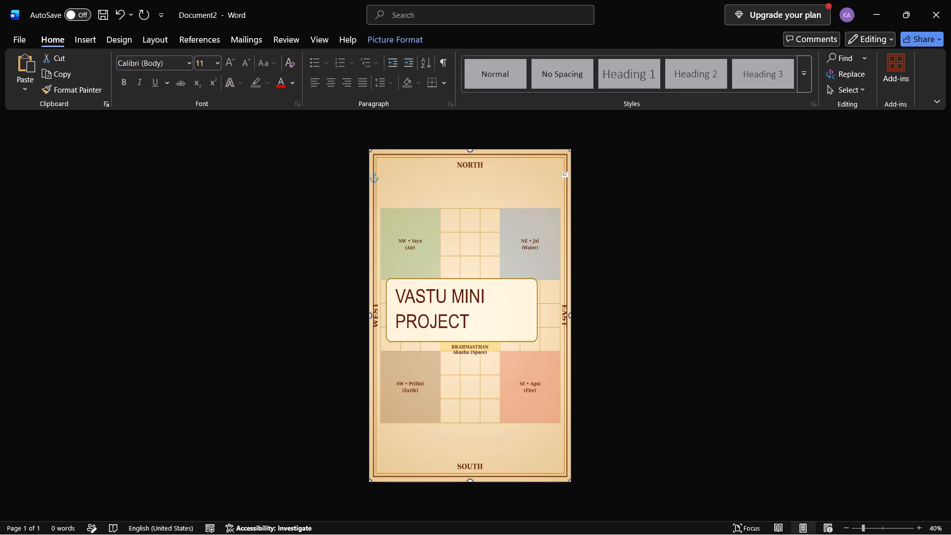
left_click(597, 400)
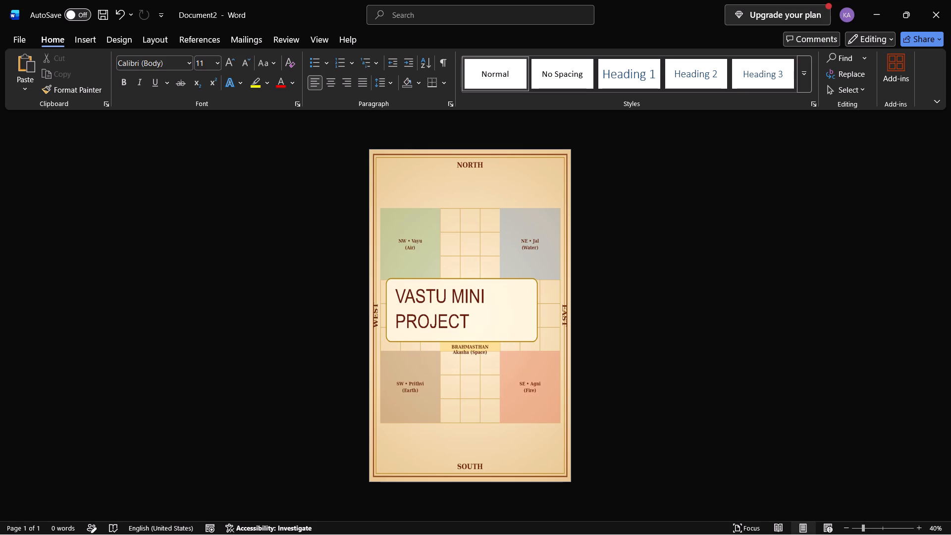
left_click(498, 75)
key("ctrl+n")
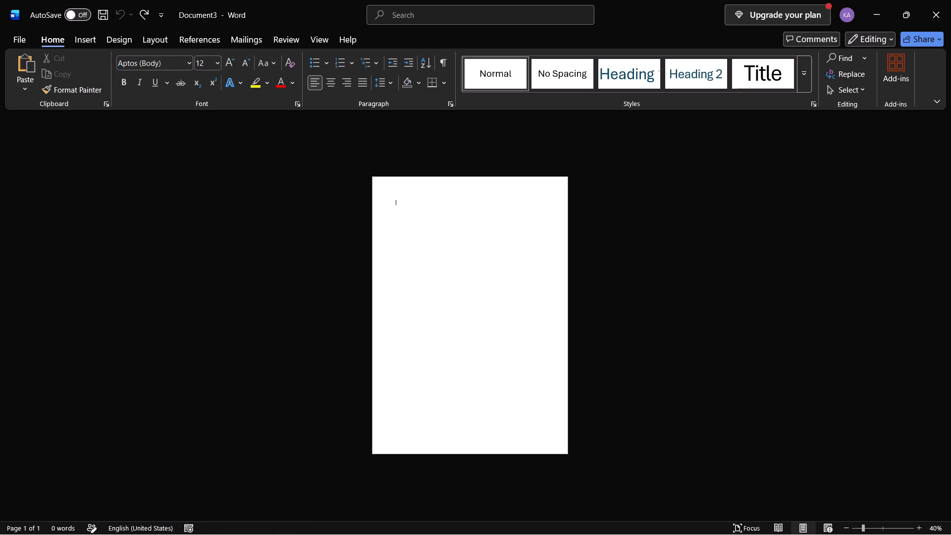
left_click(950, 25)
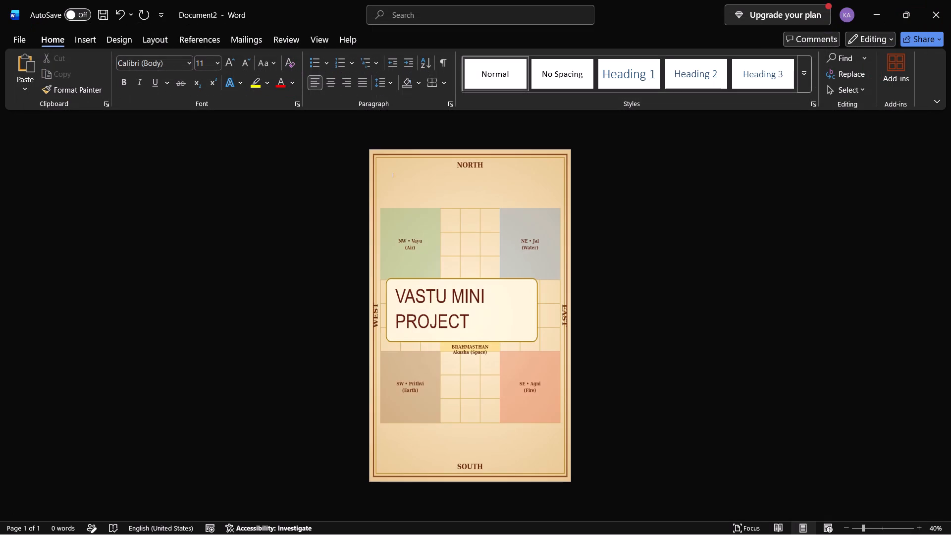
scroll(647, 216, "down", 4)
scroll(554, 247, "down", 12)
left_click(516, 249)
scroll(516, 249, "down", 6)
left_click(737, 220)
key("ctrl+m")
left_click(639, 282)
Save the cover document under the file name vastu in the OneDrive Documents folder.
key("ctrl+s")
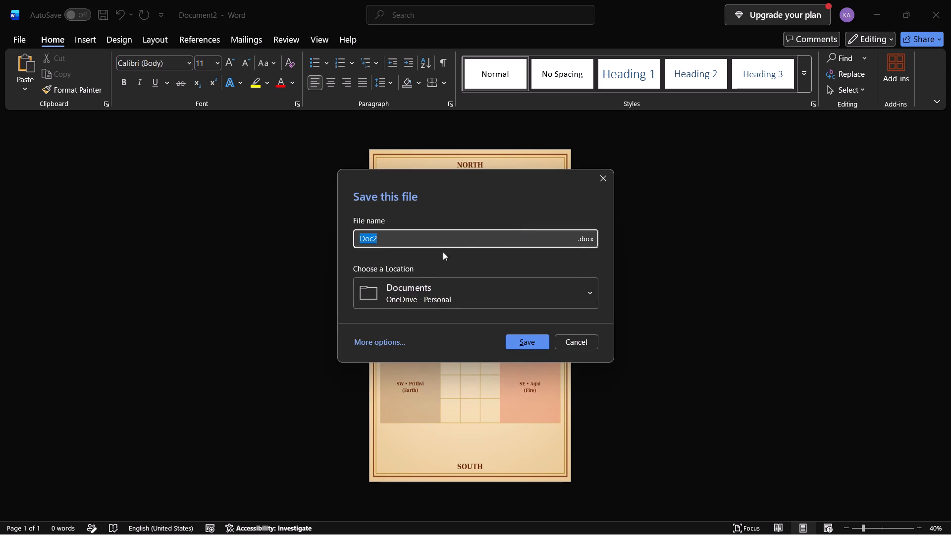
left_click(433, 240)
key("BackSpace")
key("BackSpace")
key("BackSpace")
key("BackSpace")
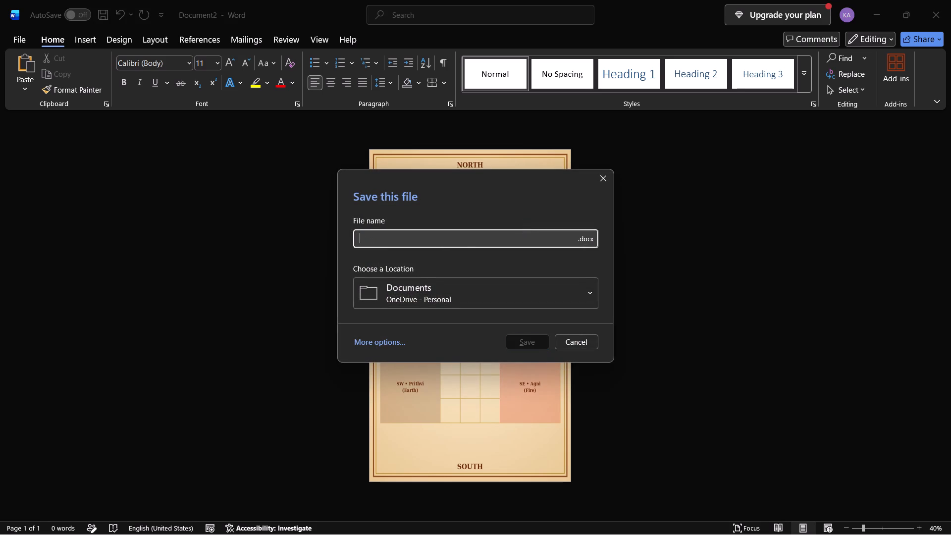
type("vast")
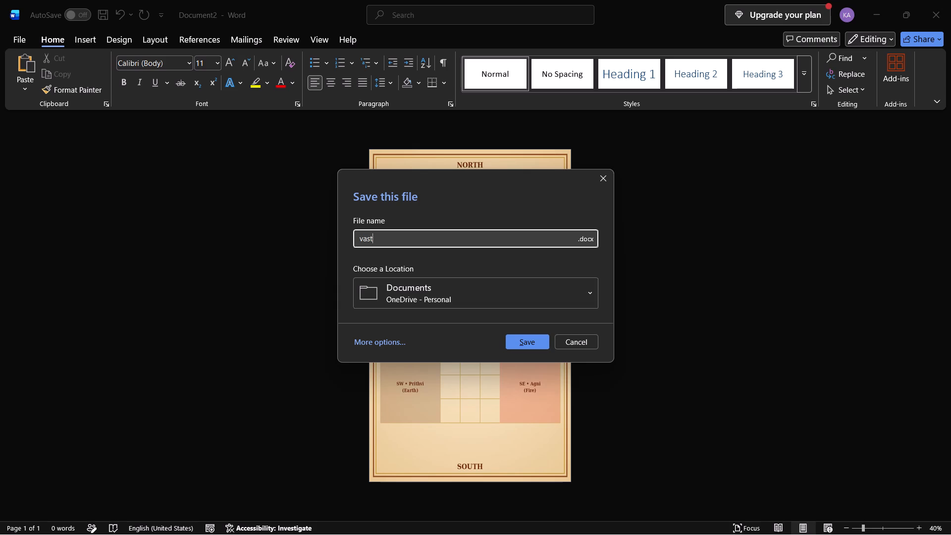
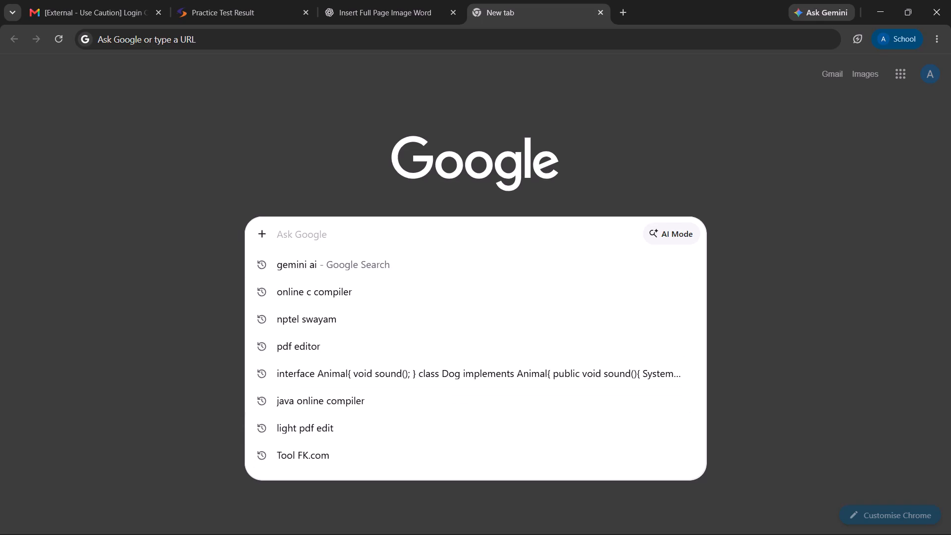
key("l")
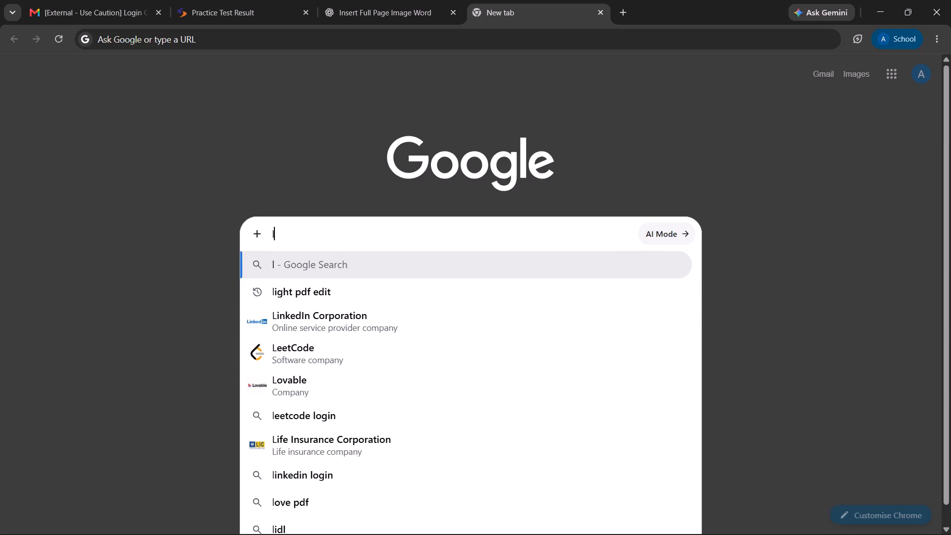
key("BackSpace")
type("i love")
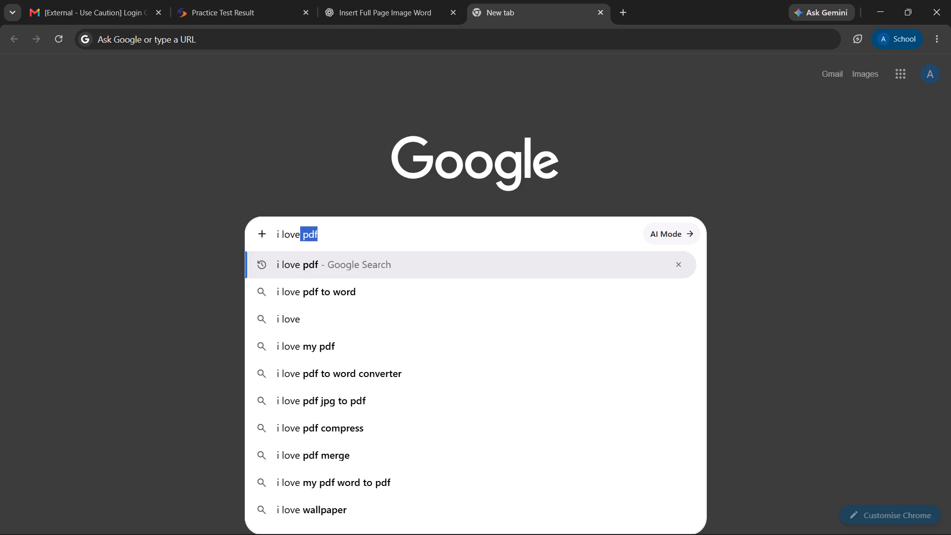
key("Return")
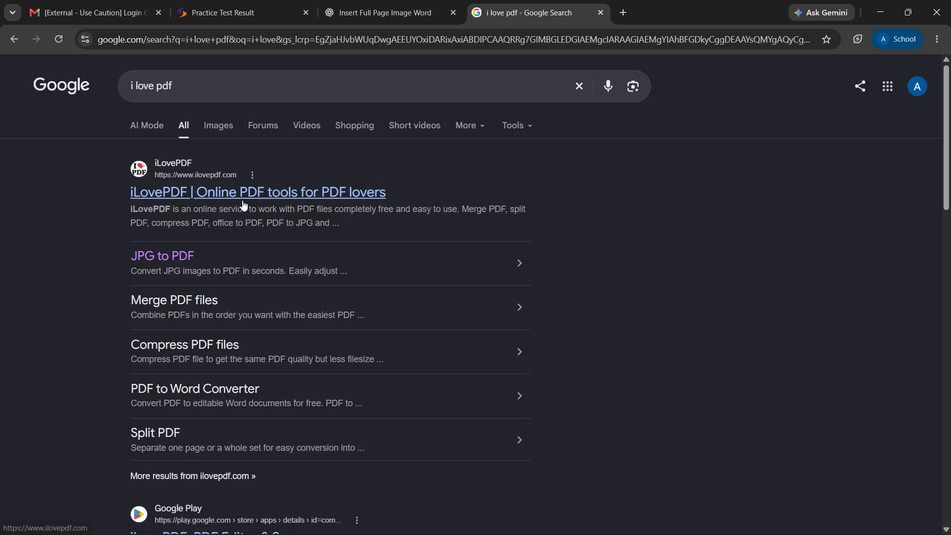
left_click(198, 196)
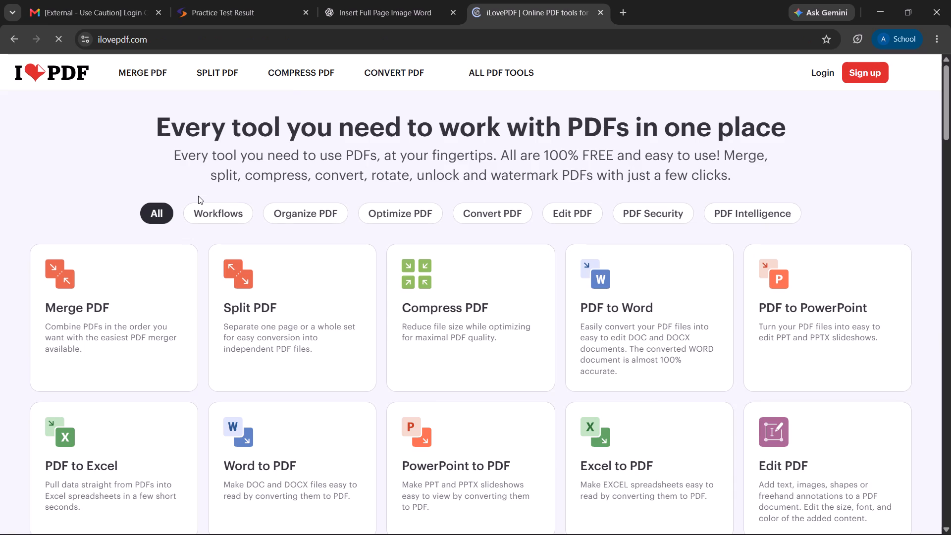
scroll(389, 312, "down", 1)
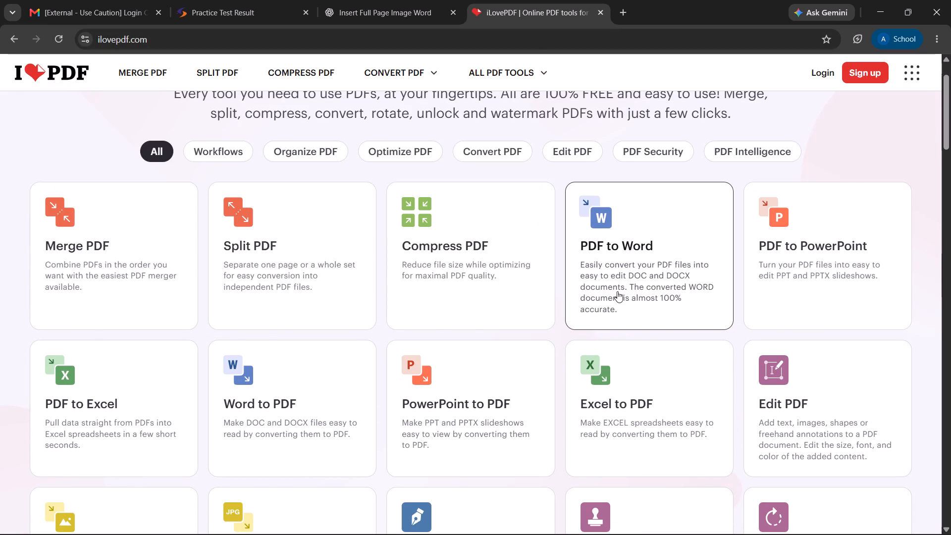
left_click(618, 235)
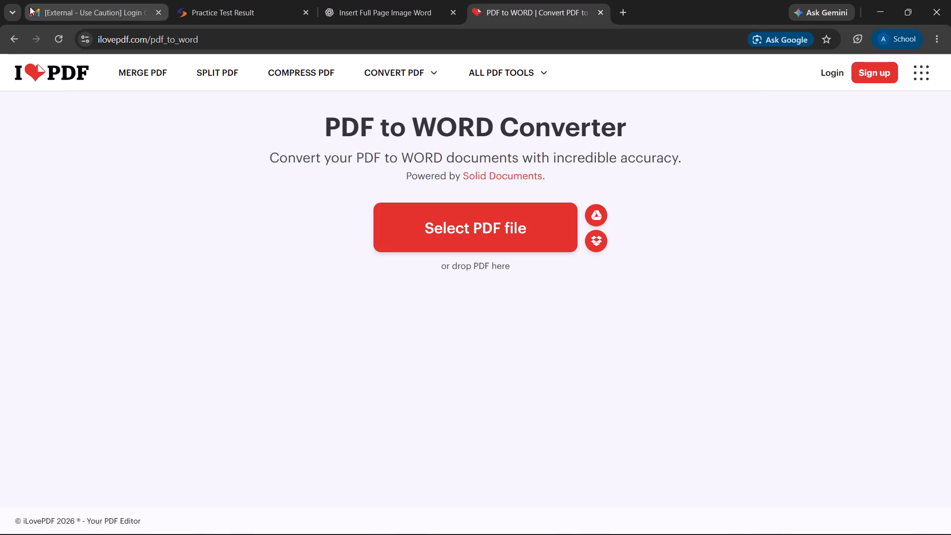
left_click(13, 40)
Look through the iLovePDF tool list and open the PDF to Word converter.
scroll(196, 382, "down", 6)
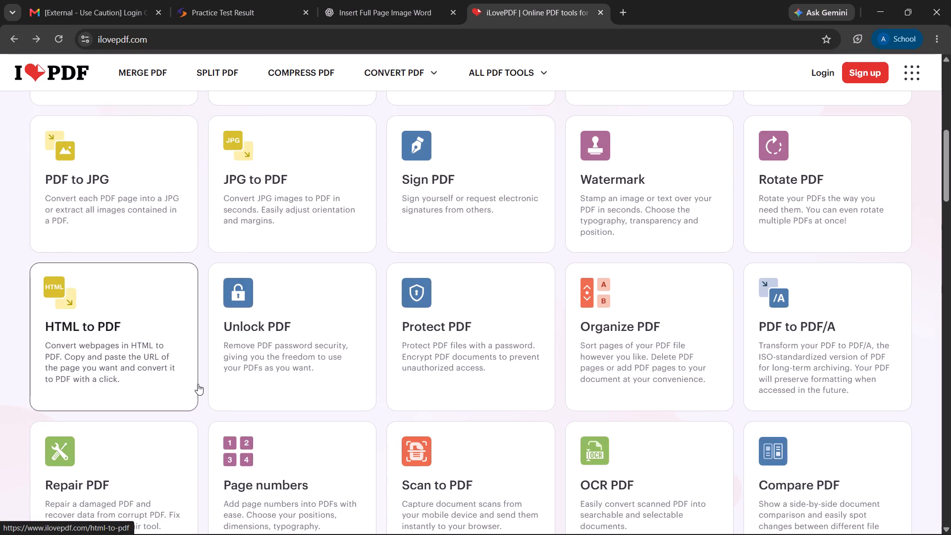
scroll(198, 384, "down", 5)
scroll(198, 384, "up", 5)
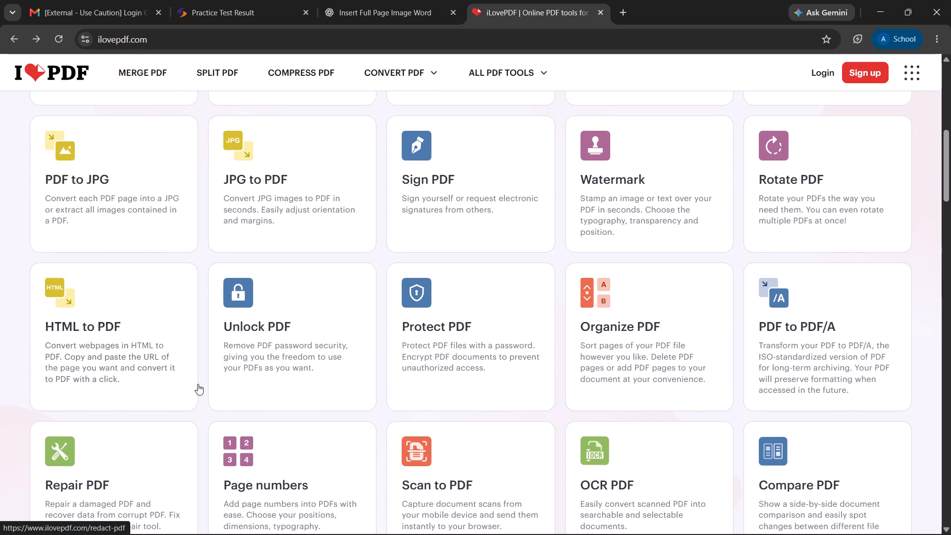
scroll(198, 384, "down", 2)
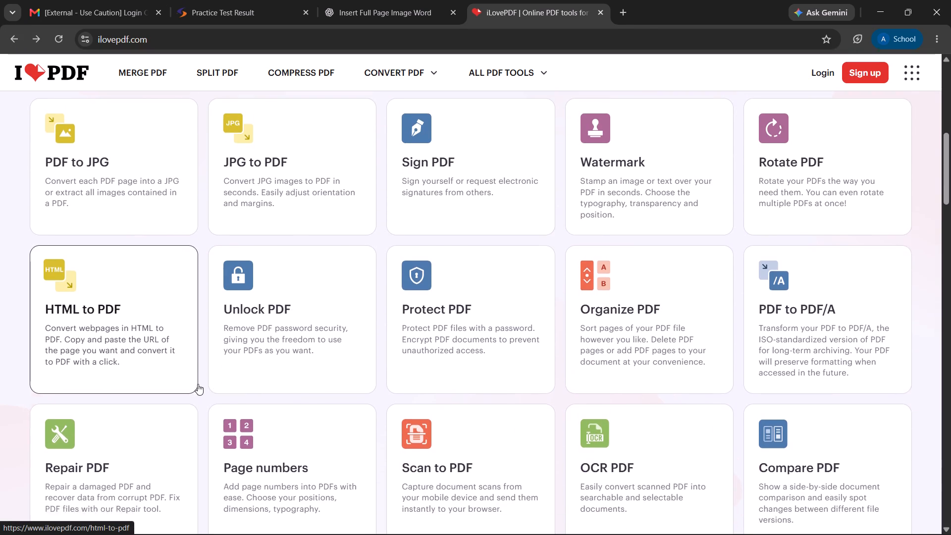
scroll(198, 384, "down", 4)
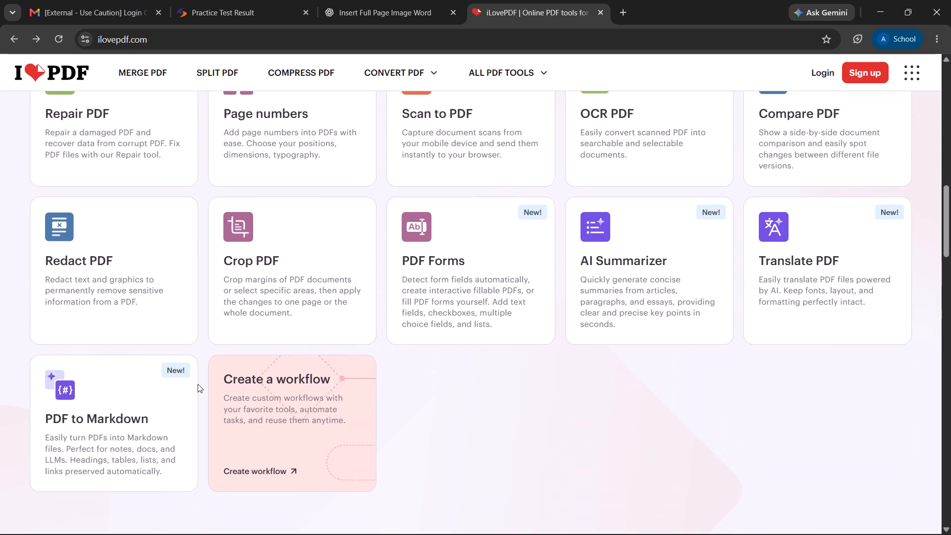
scroll(198, 384, "up", 8)
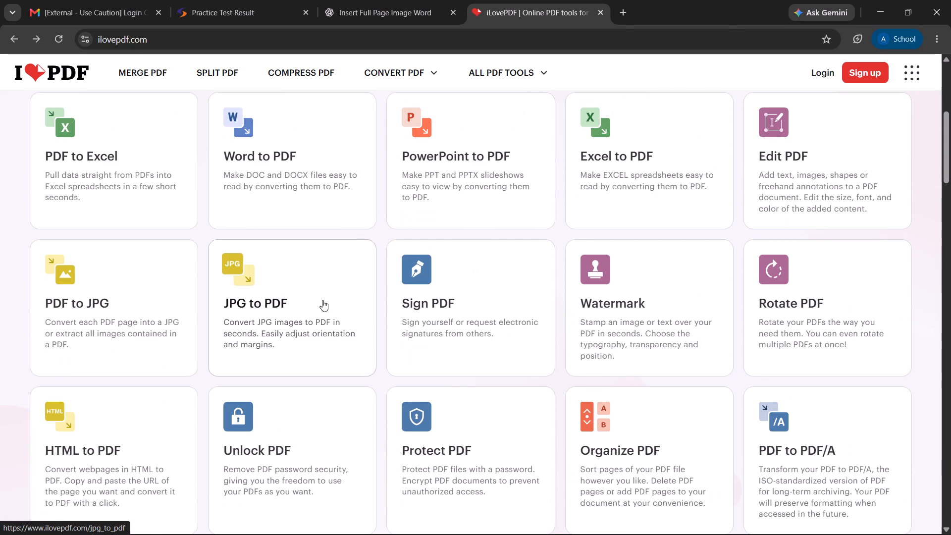
scroll(559, 141, "up", 3)
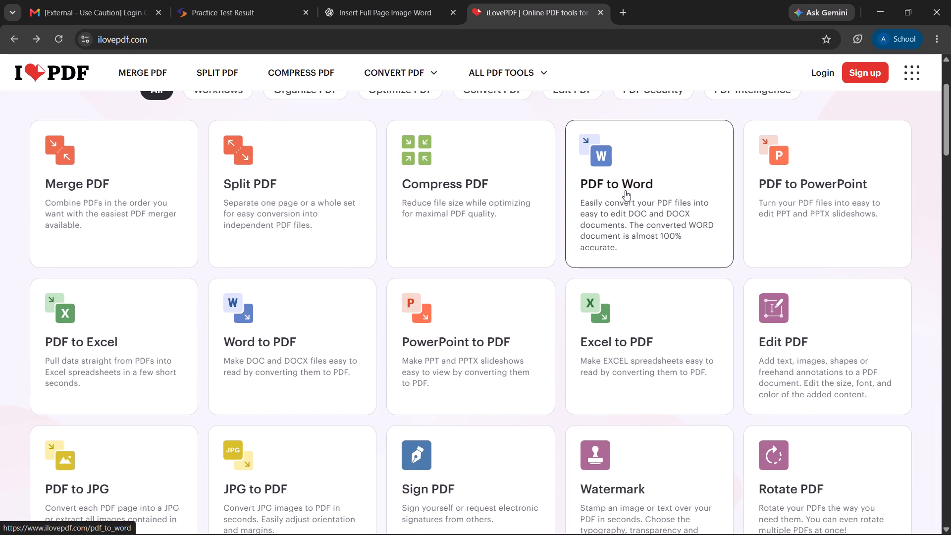
left_click(585, 209)
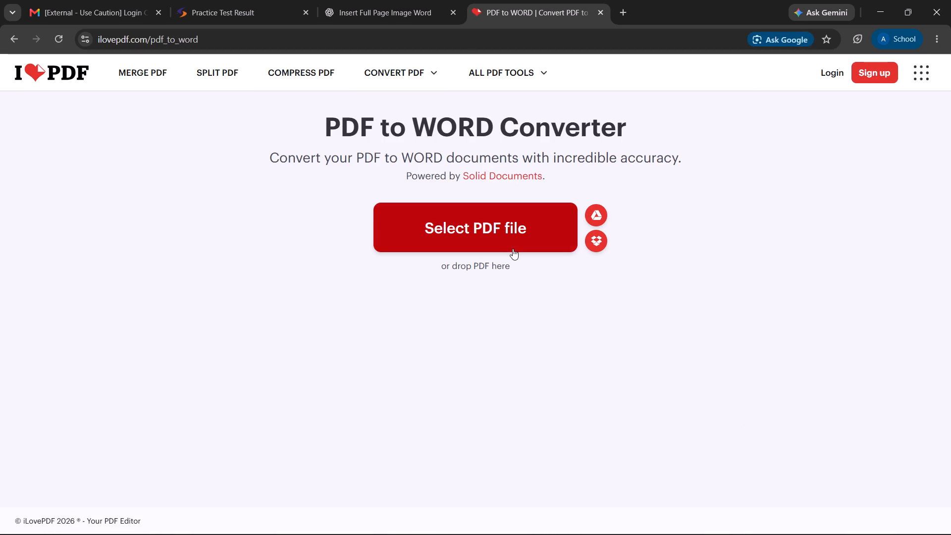
Browse the Downloads folder for a PDF to convert, without choosing one, and minimise the browser window.
left_click(512, 249)
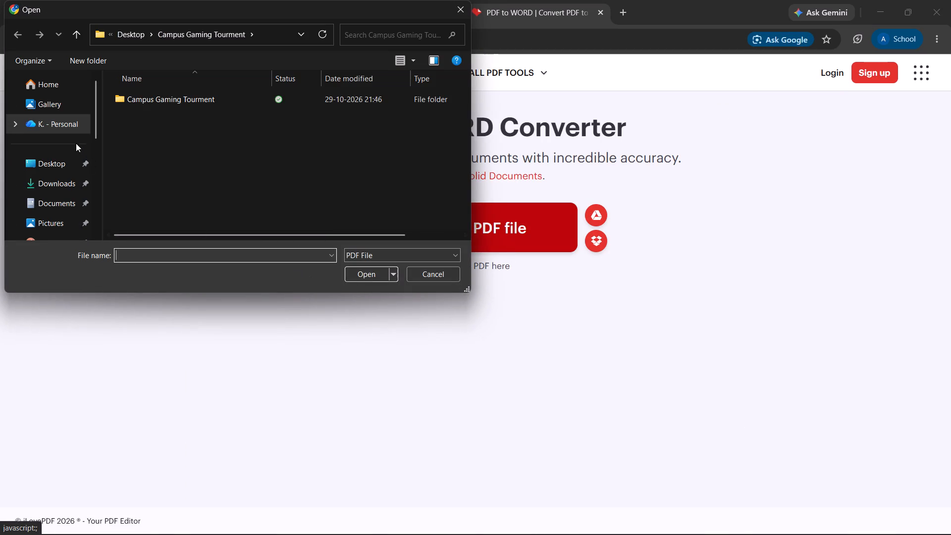
double_click(66, 181)
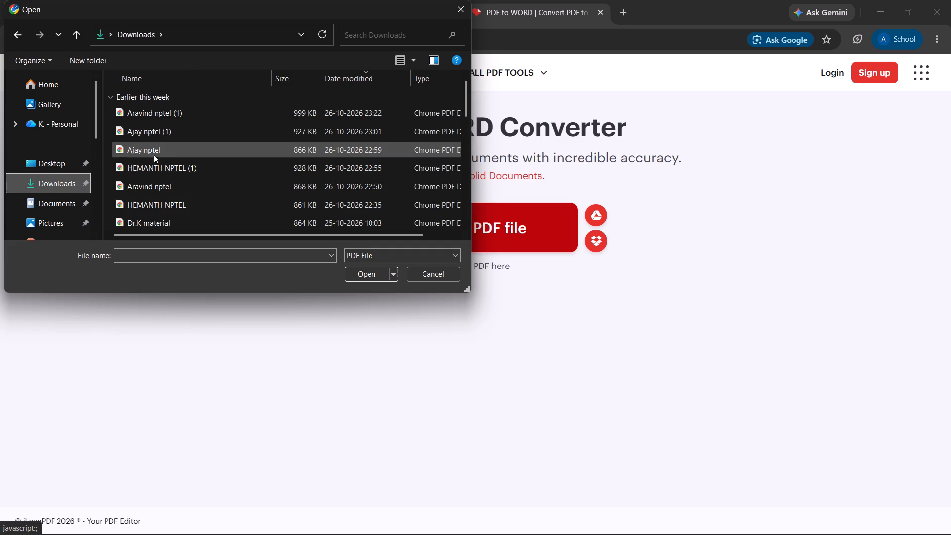
scroll(164, 151, "up", 4)
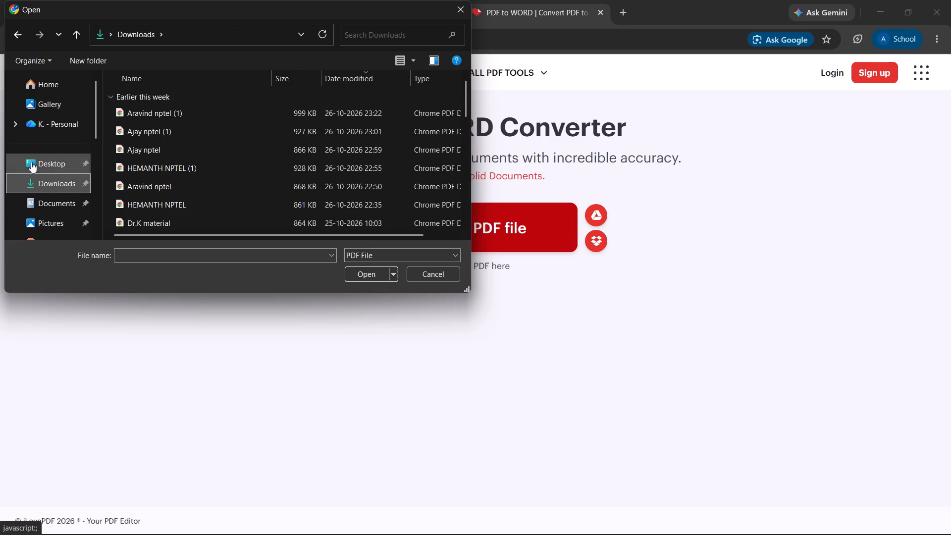
scroll(41, 192, "down", 4)
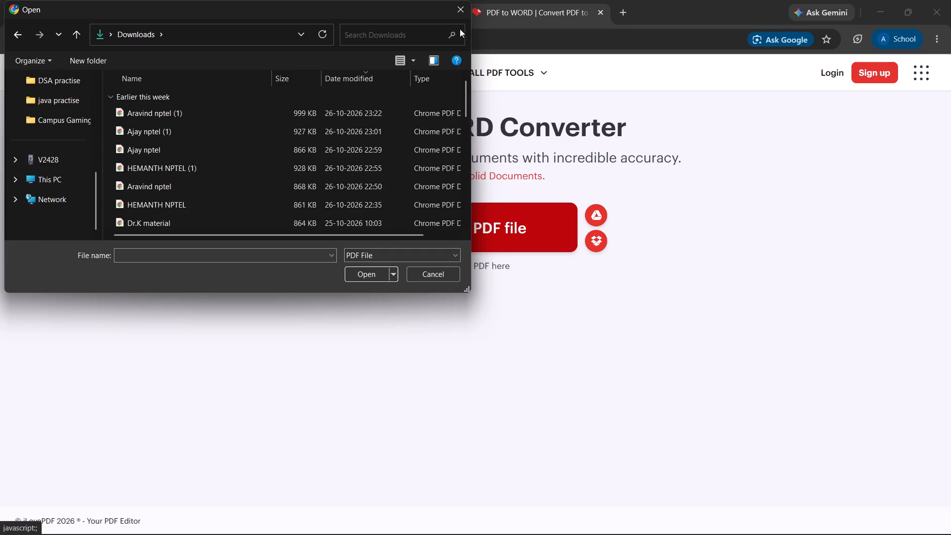
left_click(464, 2)
left_click(884, 1)
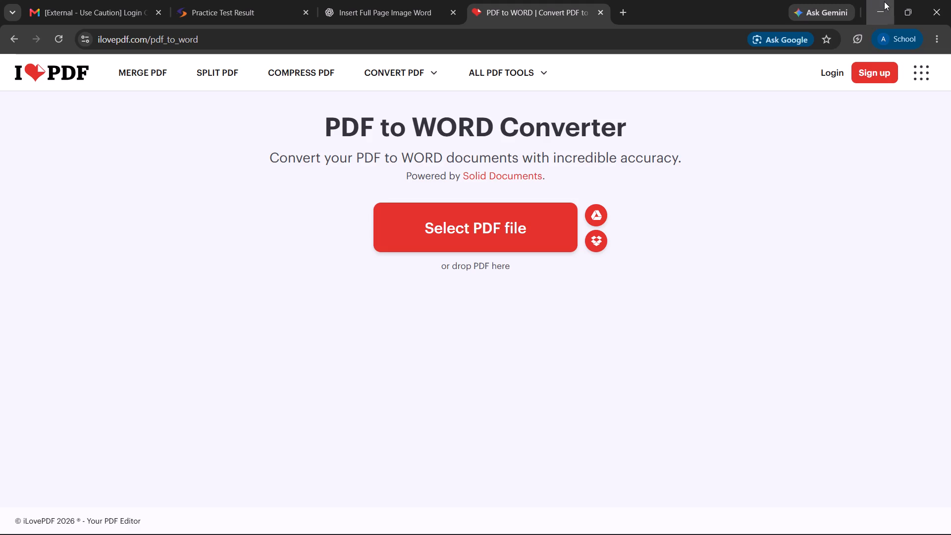
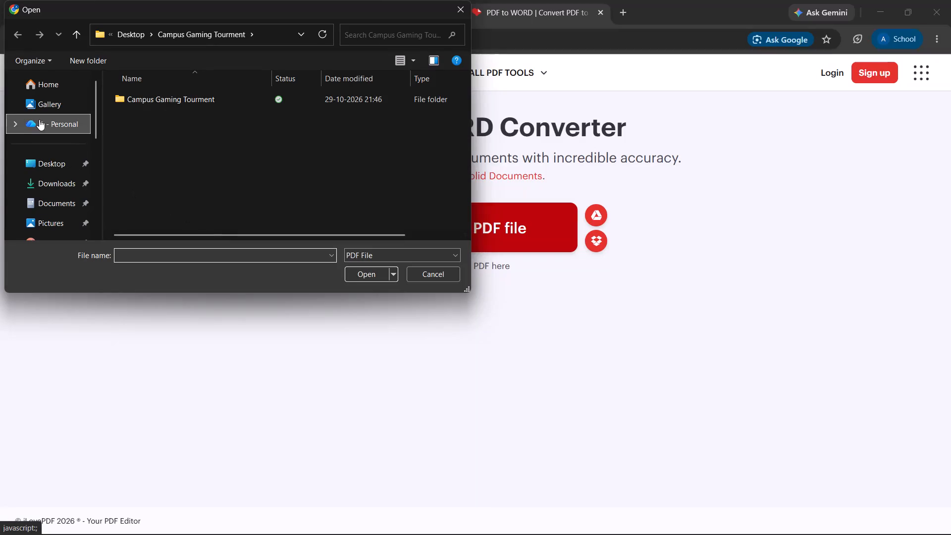
Choose the vastu mini project PDF from the Downloads folder and convert it to a Word document.
left_click(64, 175)
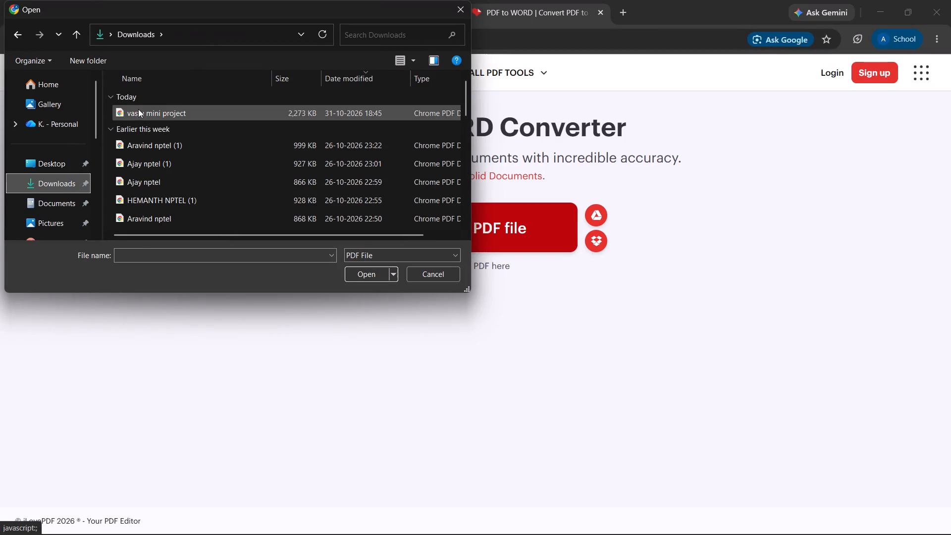
left_click(138, 109)
left_click(366, 271)
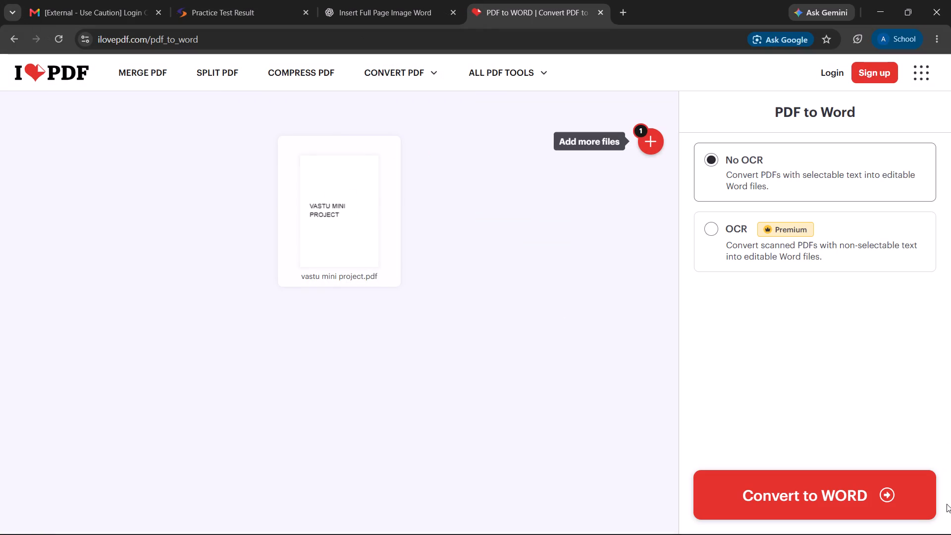
left_click(851, 487)
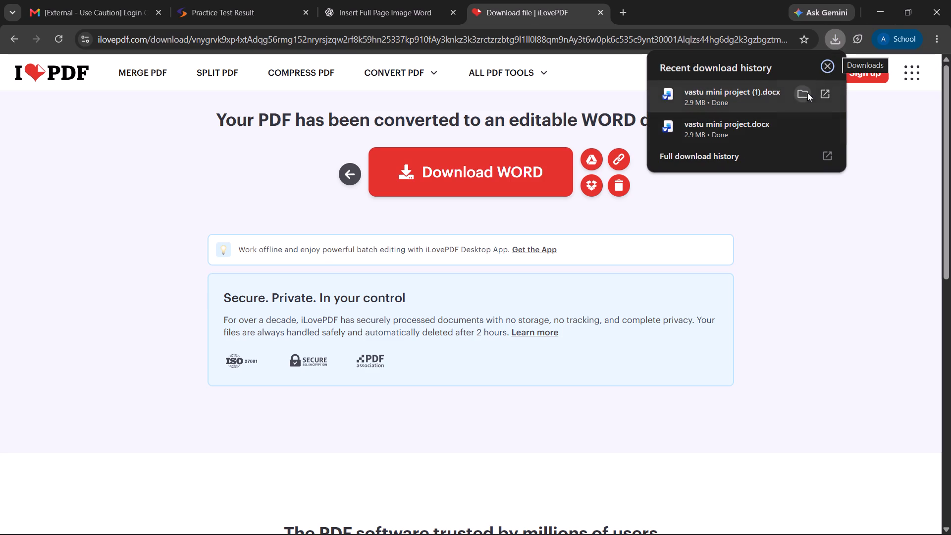
left_click(823, 92)
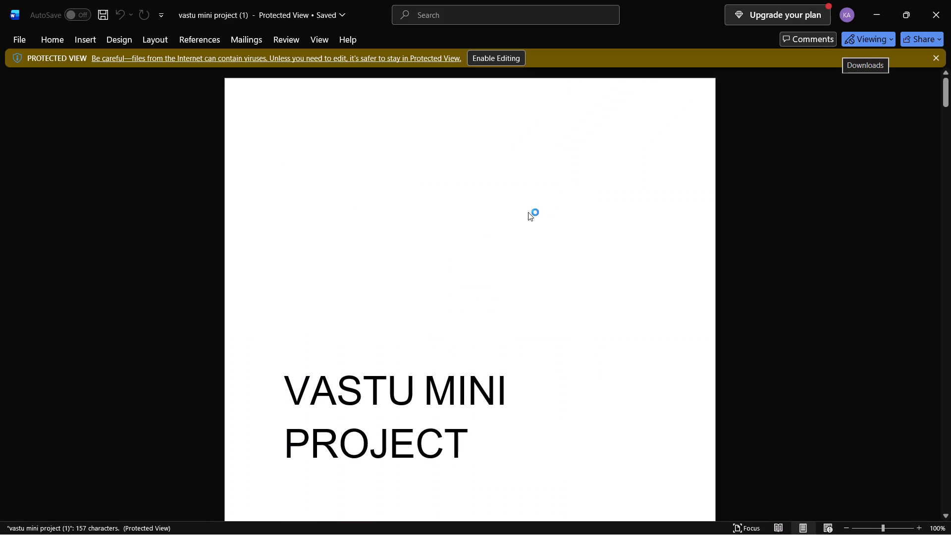
Look over the title page of the converted document and the start of the page after it.
scroll(528, 212, "down", 6)
scroll(527, 214, "up", 5)
scroll(527, 214, "down", 6)
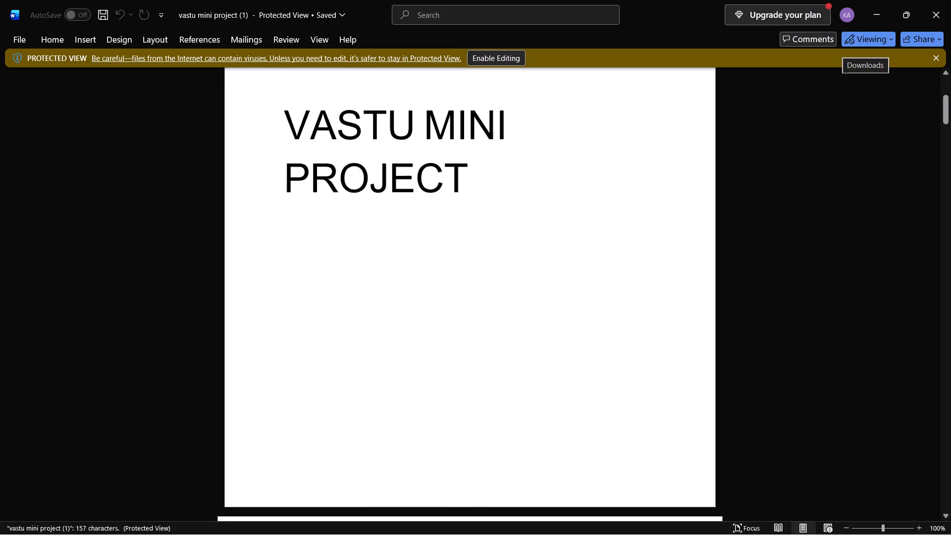
scroll(526, 214, "down", 9)
scroll(526, 214, "up", 11)
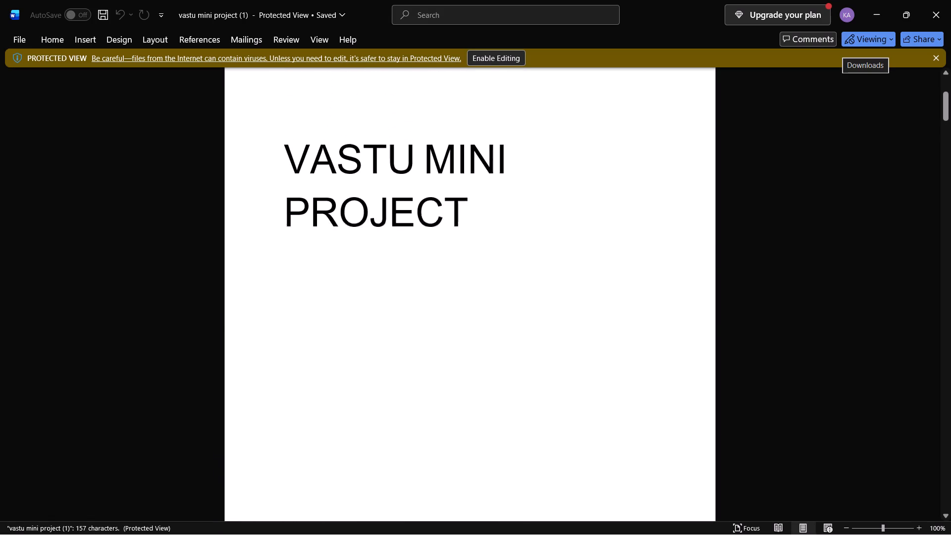
scroll(526, 214, "up", 3)
scroll(526, 214, "down", 1)
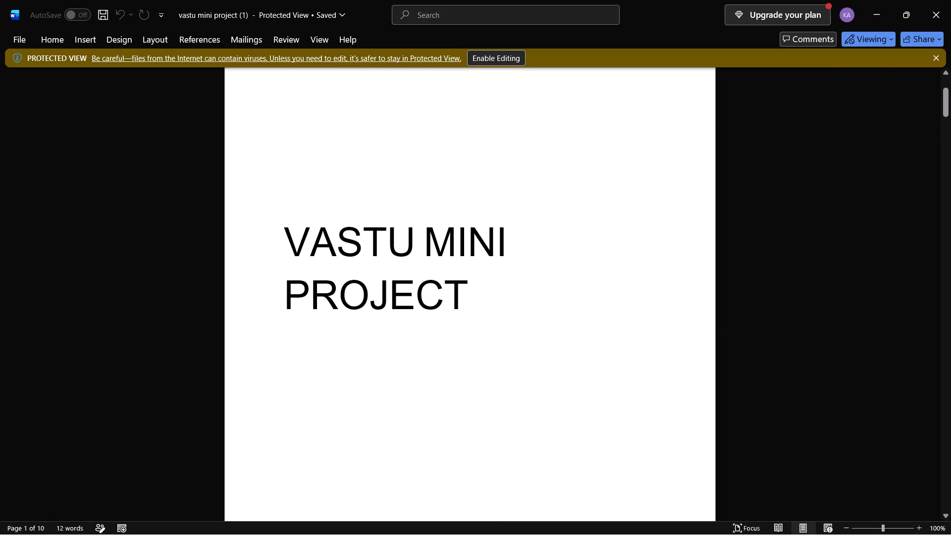
Enable editing for the document and delete the VASTU MINI PROJECT title text from the first page.
left_click(500, 55)
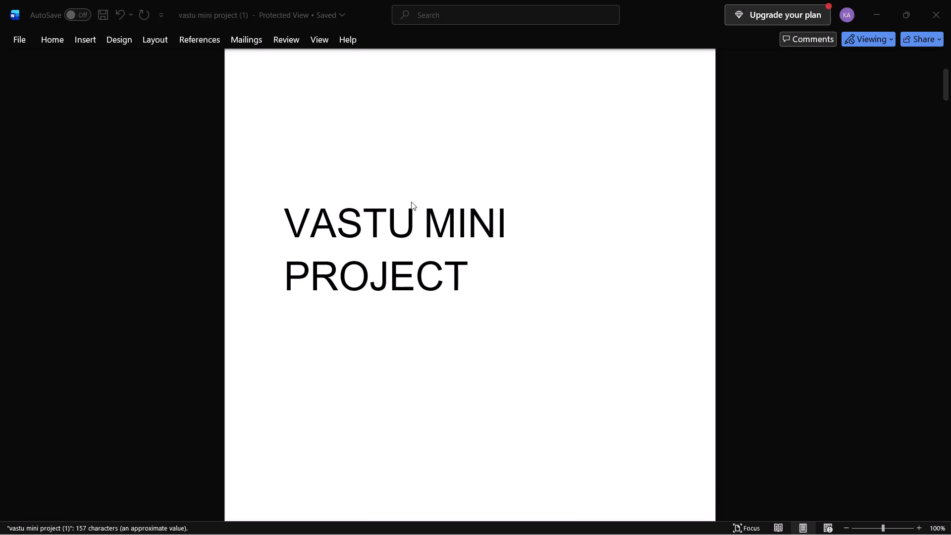
scroll(408, 284, "down", 4)
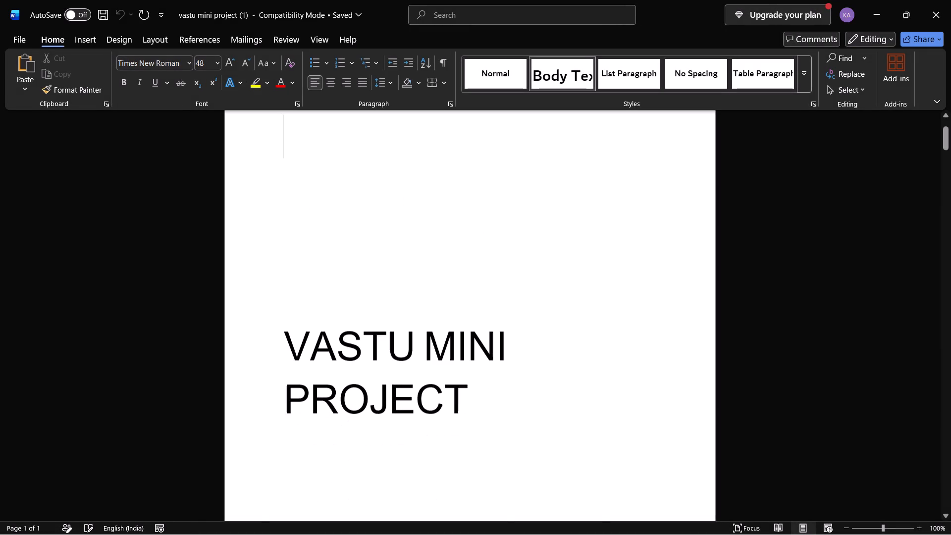
left_click_drag(284, 295, 585, 379)
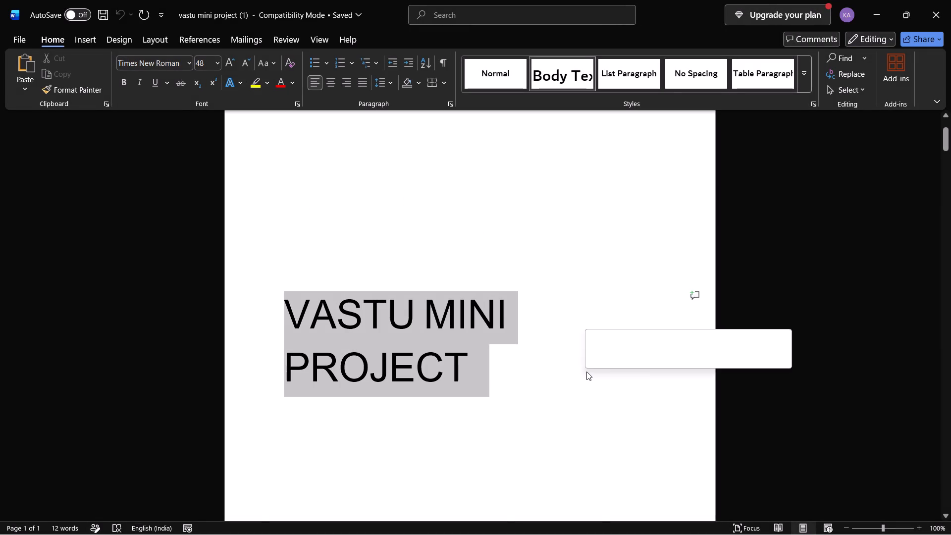
key("BackSpace")
scroll(587, 332, "up", 5)
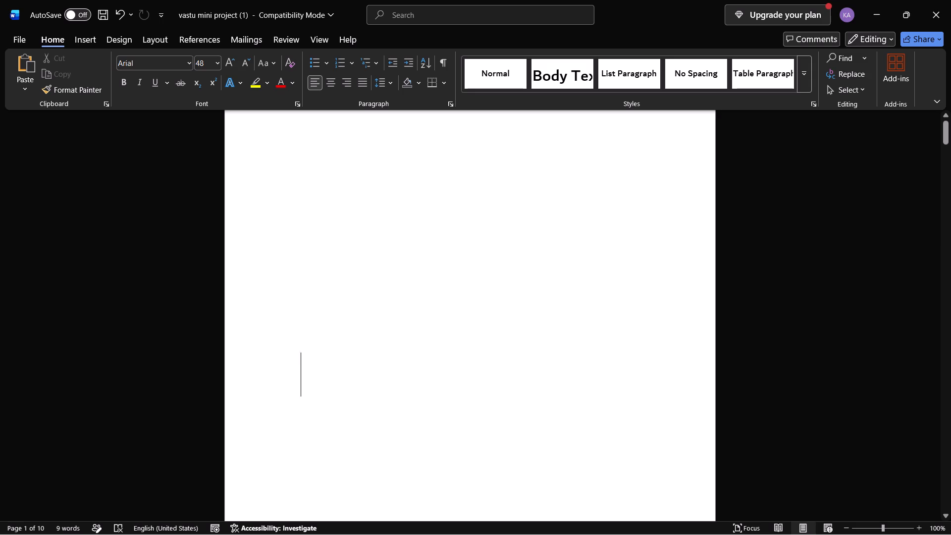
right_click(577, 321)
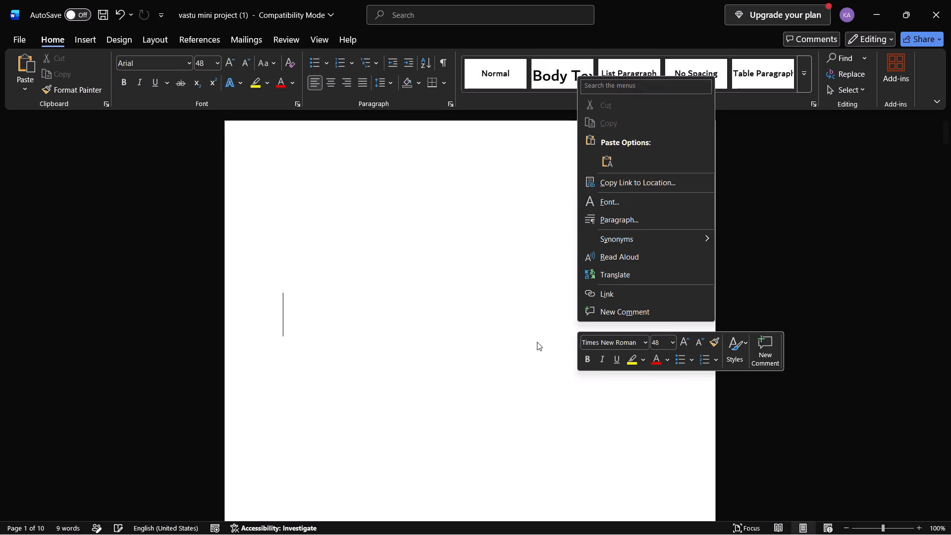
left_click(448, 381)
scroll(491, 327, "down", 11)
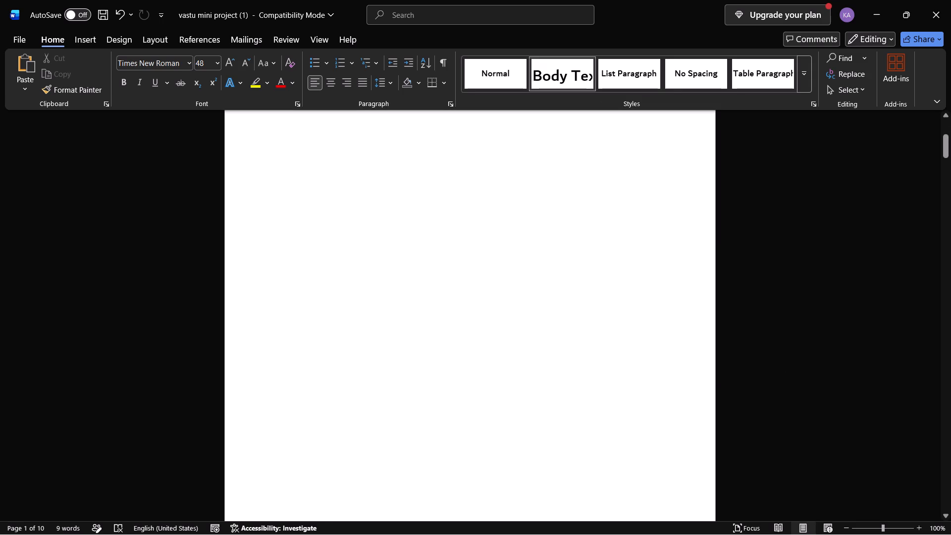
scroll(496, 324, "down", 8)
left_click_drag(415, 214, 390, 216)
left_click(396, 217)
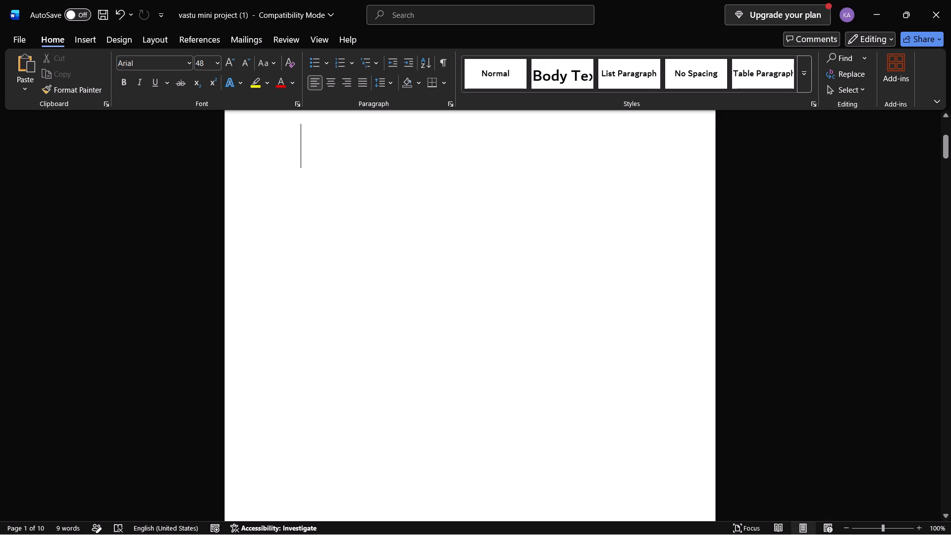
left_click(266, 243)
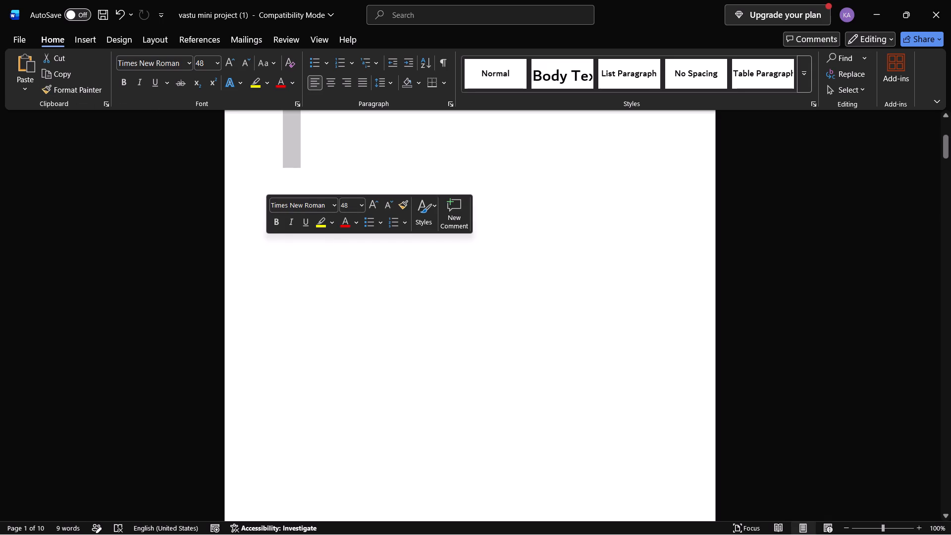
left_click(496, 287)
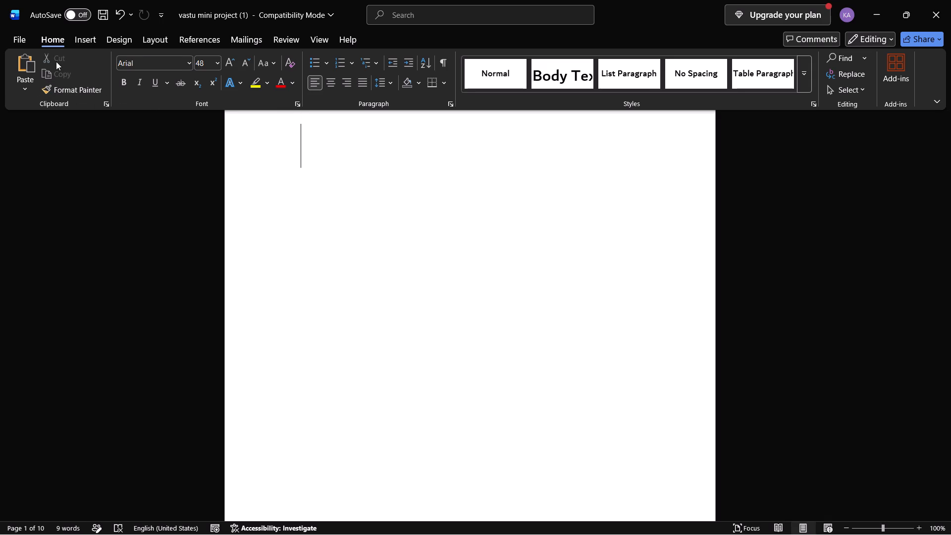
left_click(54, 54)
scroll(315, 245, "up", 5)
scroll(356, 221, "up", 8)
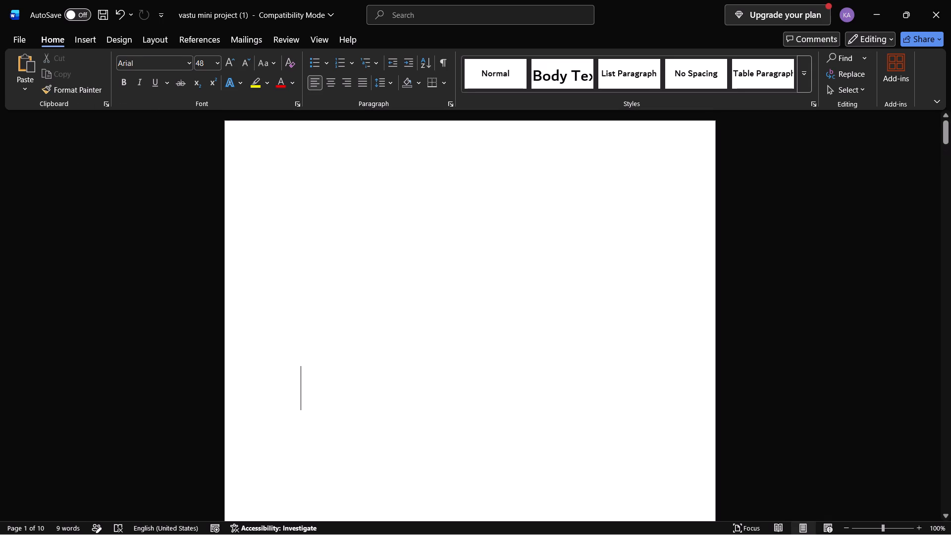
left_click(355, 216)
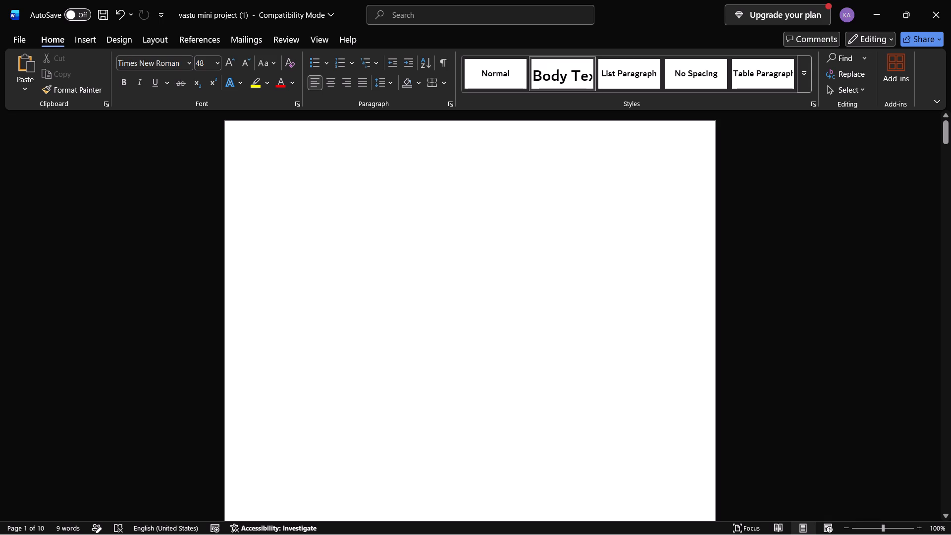